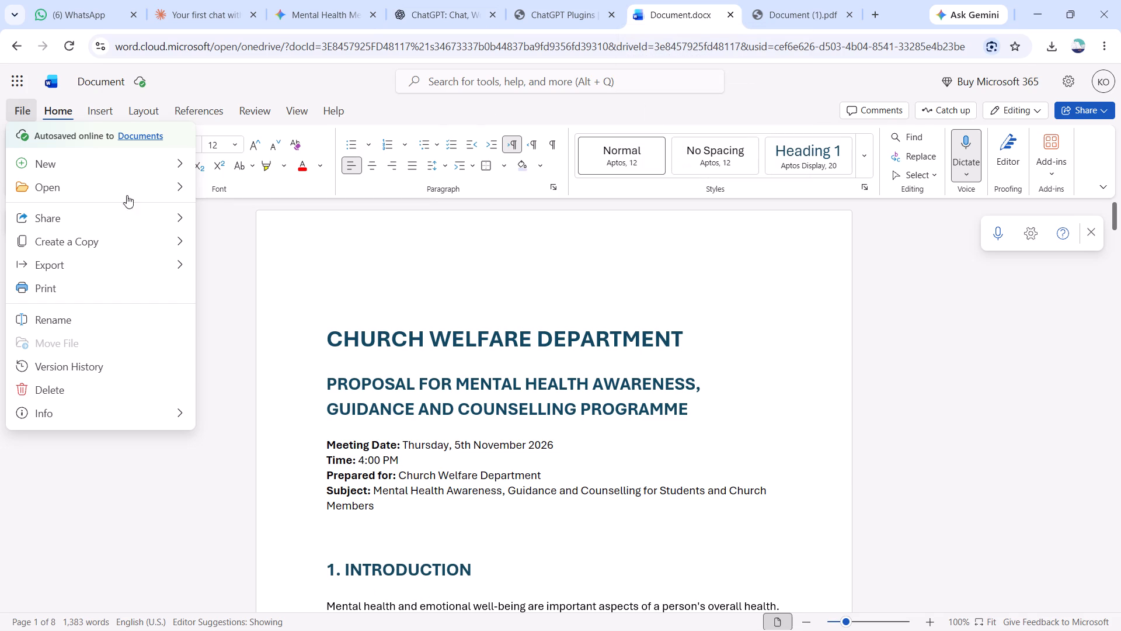
click(53, 161)
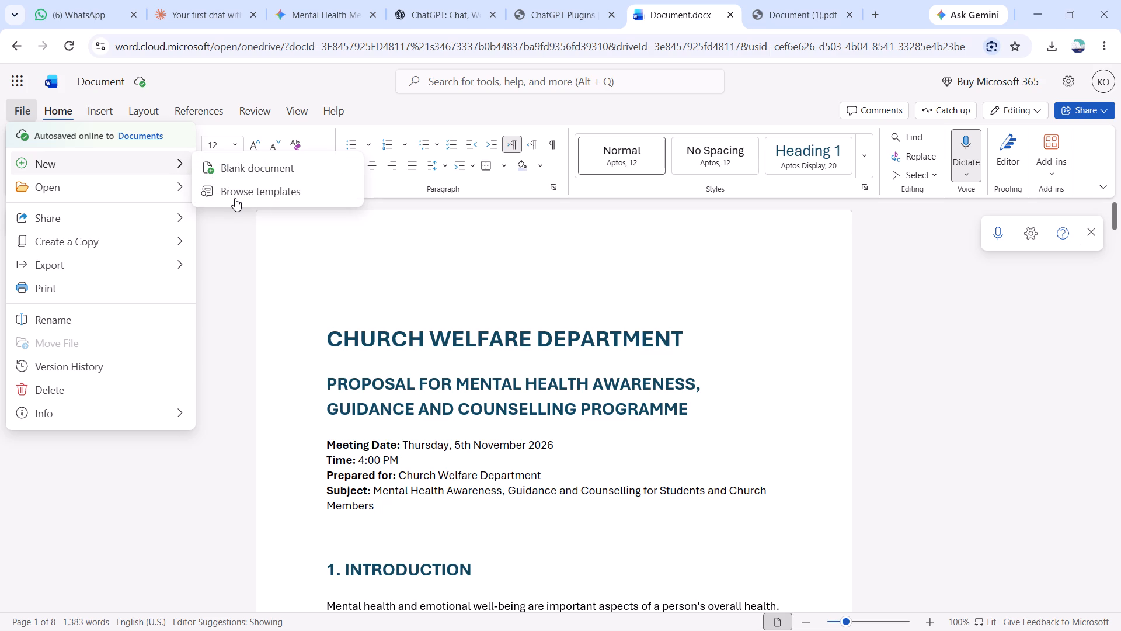
click(240, 168)
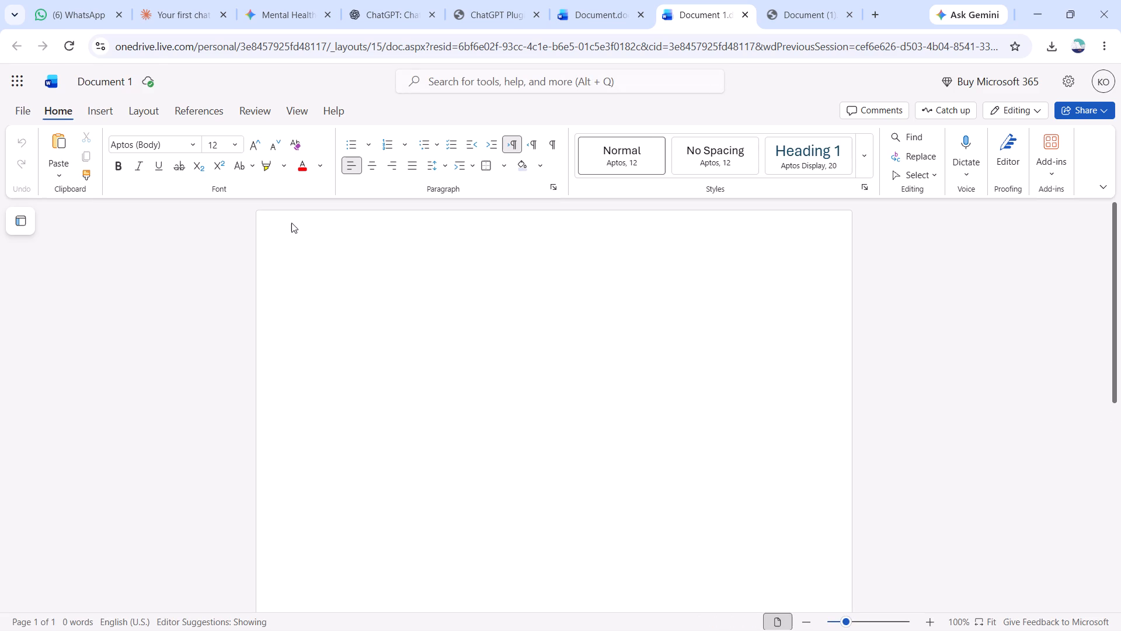
Paste the copied policy response into the blank Word document.
key(ctrl+v)
click(355, 263)
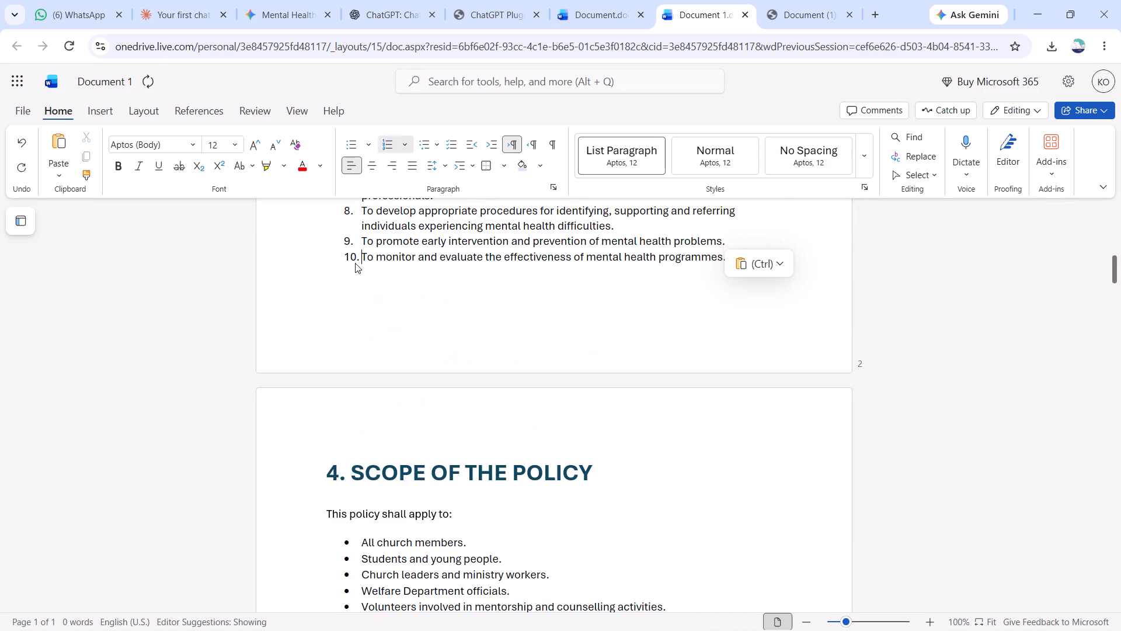
Look through the pasted policy to its closing recommendations and return to the first page.
scroll(428, 317, down, 4)
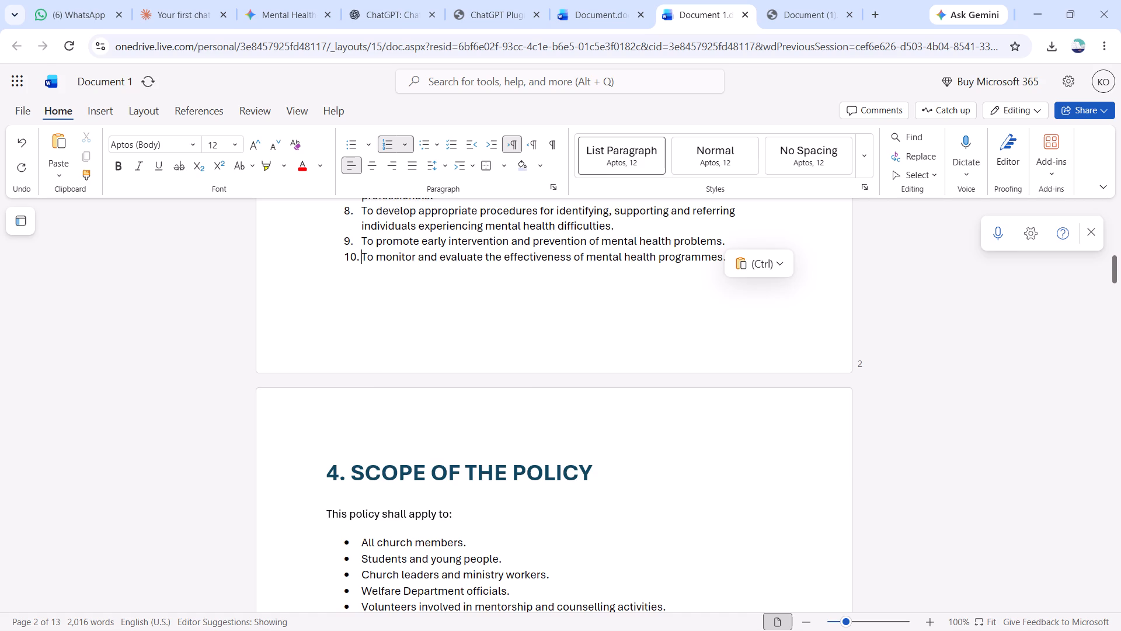
scroll(428, 317, down, 8)
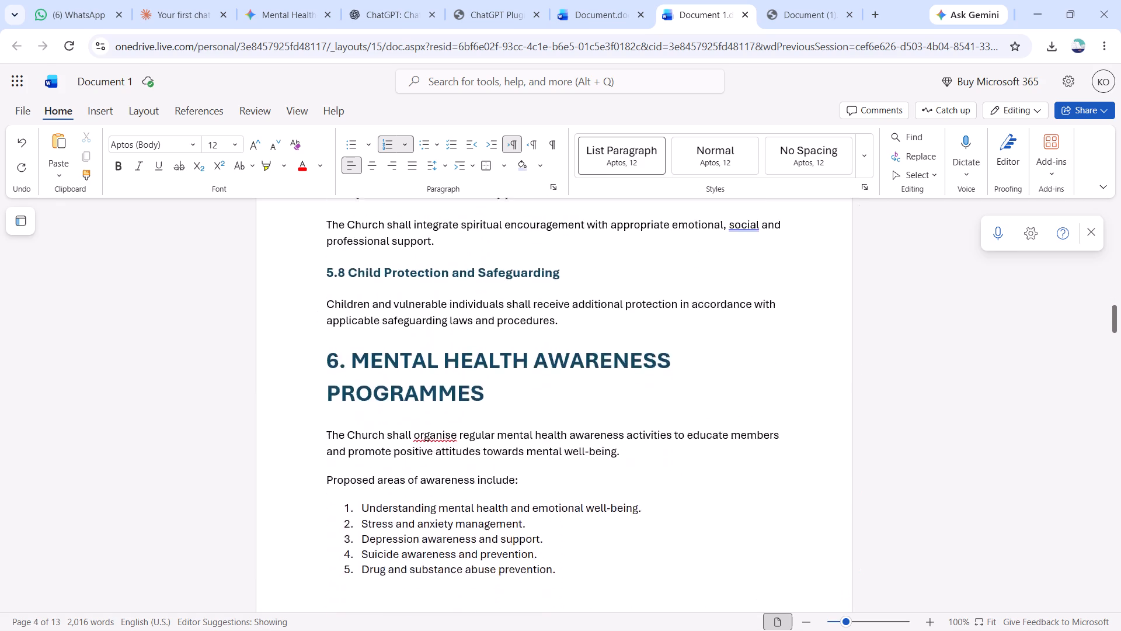
scroll(428, 317, down, 12)
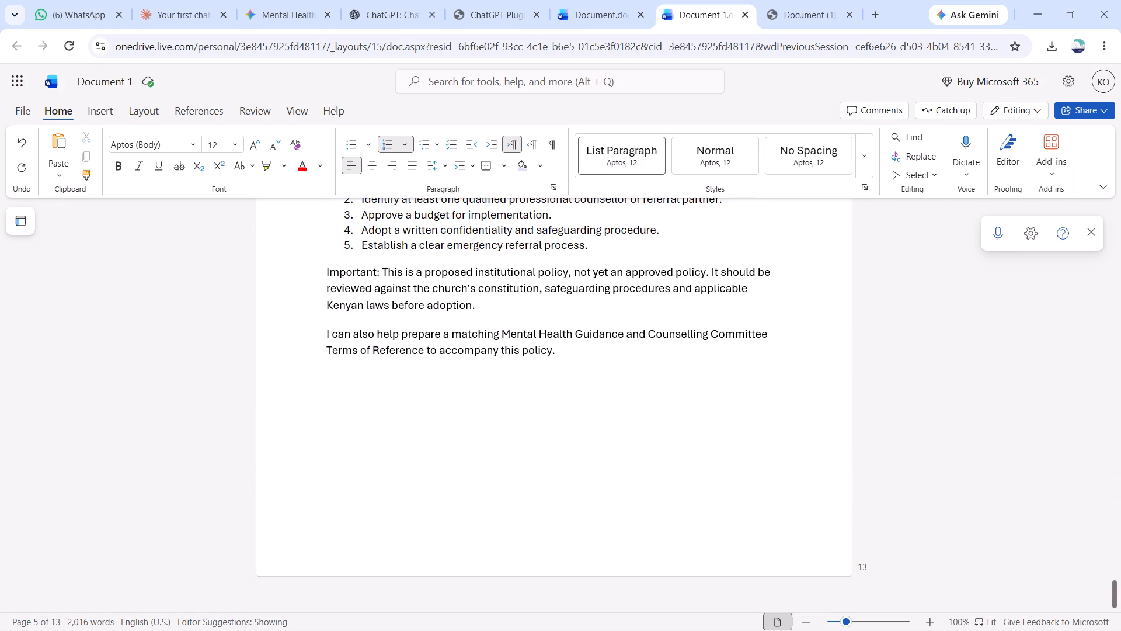
scroll(428, 317, up, 12)
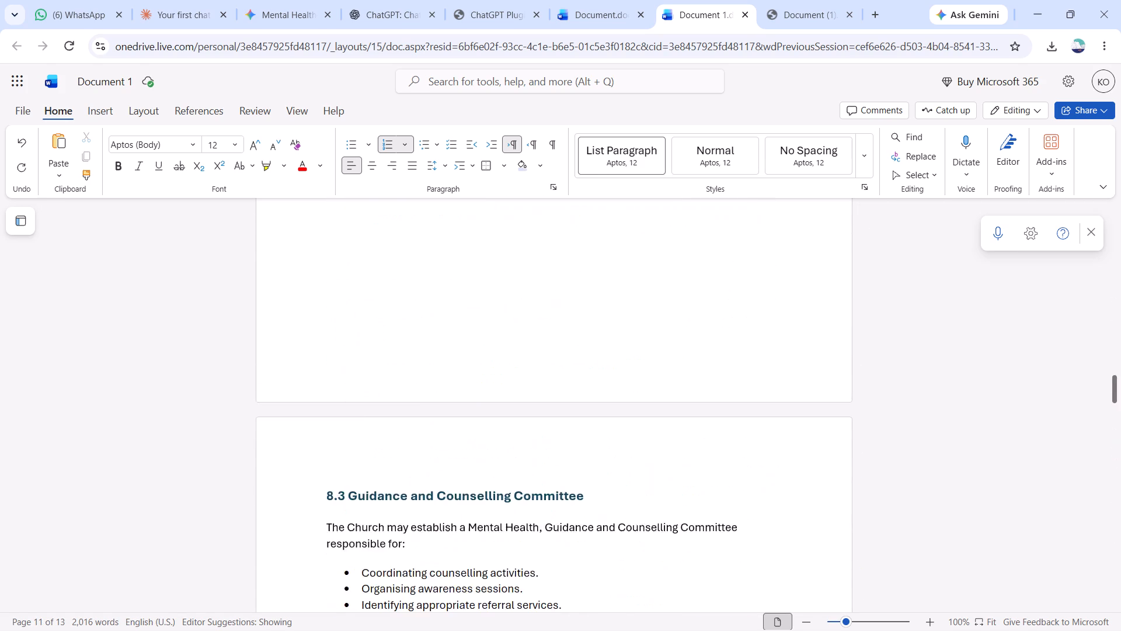
scroll(428, 317, up, 12)
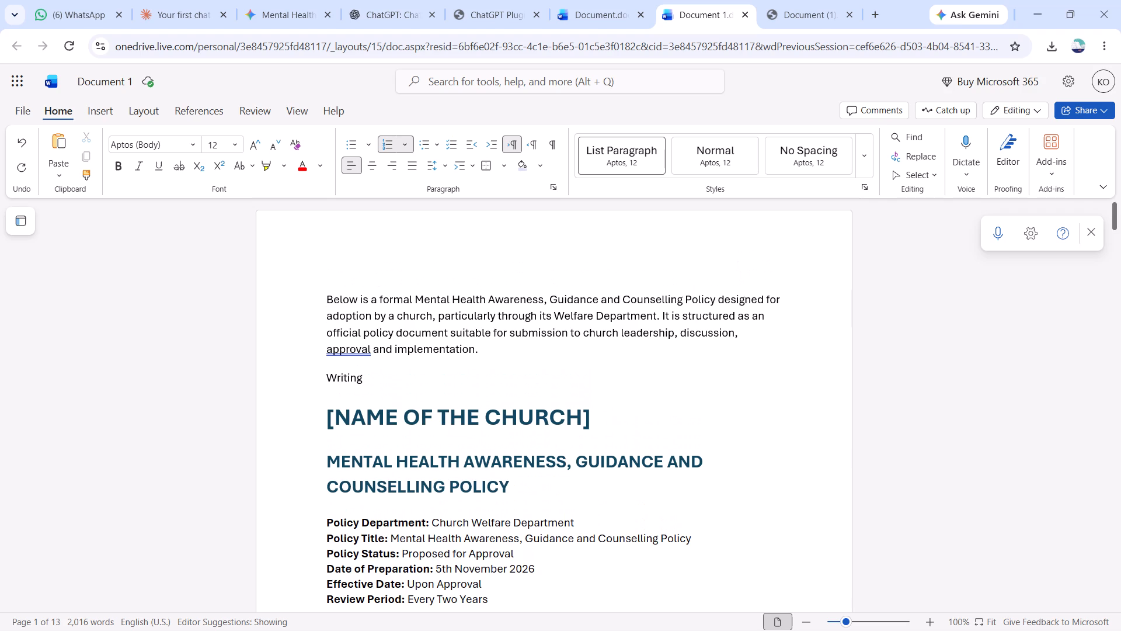
Delete the introductory paragraph beginning "Below is a formal Mental Health Awareness" and the word "Writing" above the church name heading.
click(373, 386)
key(BackSpace)
key(BackSpace)
key(BackSpace)
key(BackSpace)
key(BackSpace)
key(BackSpace)
key(BackSpace)
key(BackSpace)
key(BackSpace)
key(BackSpace)
key(BackSpace)
key(BackSpace)
key(BackSpace)
key(BackSpace)
key(BackSpace)
key(BackSpace)
key(BackSpace)
key(BackSpace)
key(BackSpace)
key(BackSpace)
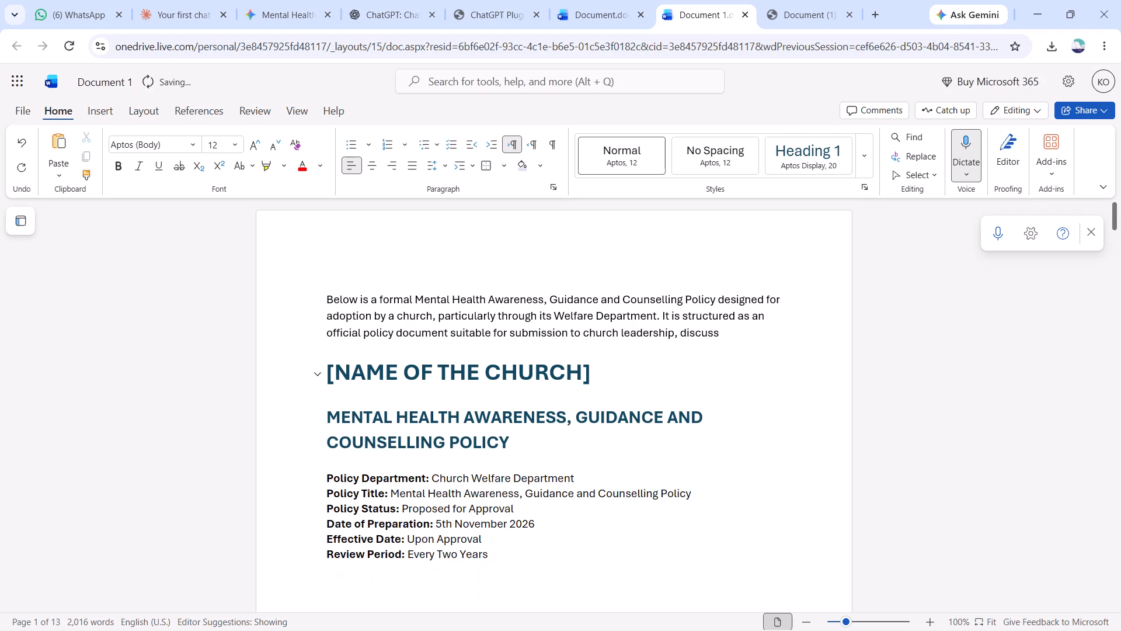
key(BackSpace)
key(BackSpace)
key(BackSpace)
key(BackSpace)
key(BackSpace)
key(BackSpace)
key(BackSpace)
key(BackSpace)
key(BackSpace)
key(BackSpace)
key(BackSpace)
key(BackSpace)
key(BackSpace)
key(BackSpace)
key(BackSpace)
key(BackSpace)
key(BackSpace)
key(BackSpace)
key(BackSpace)
key(BackSpace)
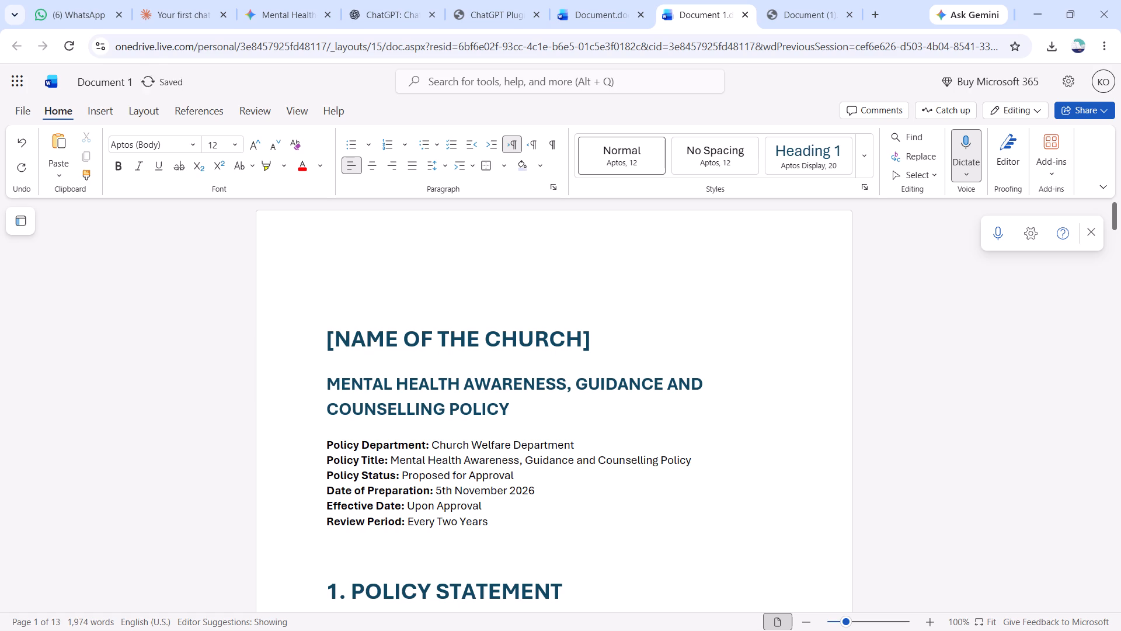
Replace the "[NAME OF THE CHURCH]" placeholder heading with "KIRINYAGA UNIVERSITY SEVETY DAY ADVENTIST CHURCH".
click(591, 344)
key(BackSpace)
key(BackSpace)
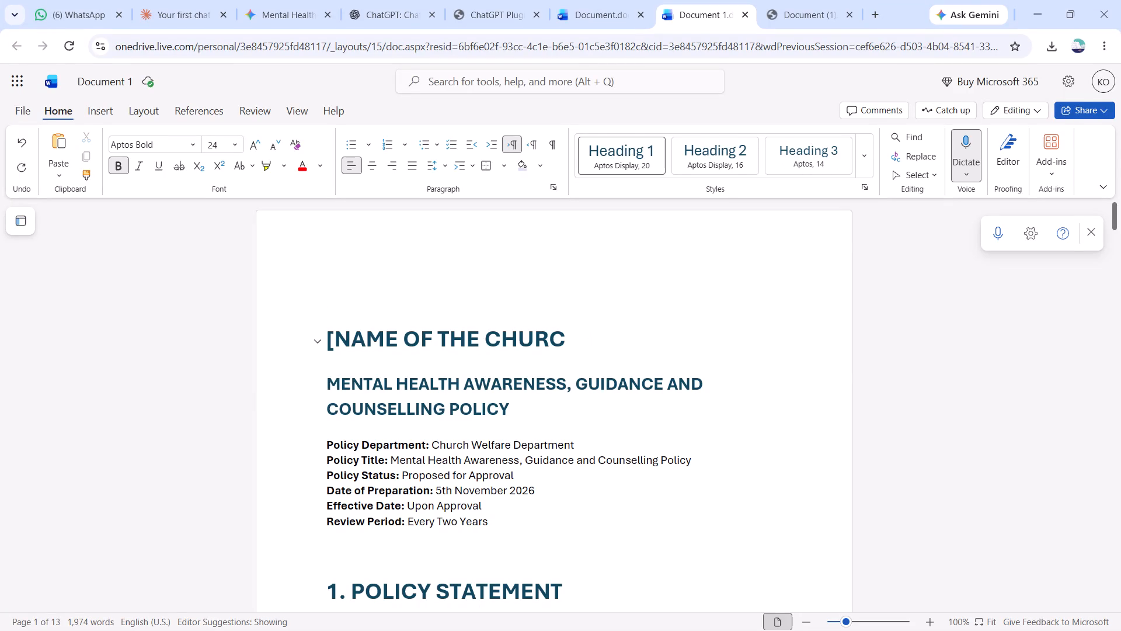
key(BackSpace)
key(BackSpace)
key(BackSpace)
key(BackSpace)
key(BackSpace)
key(BackSpace)
key(BackSpace)
key(BackSpace)
key(BackSpace)
key(BackSpace)
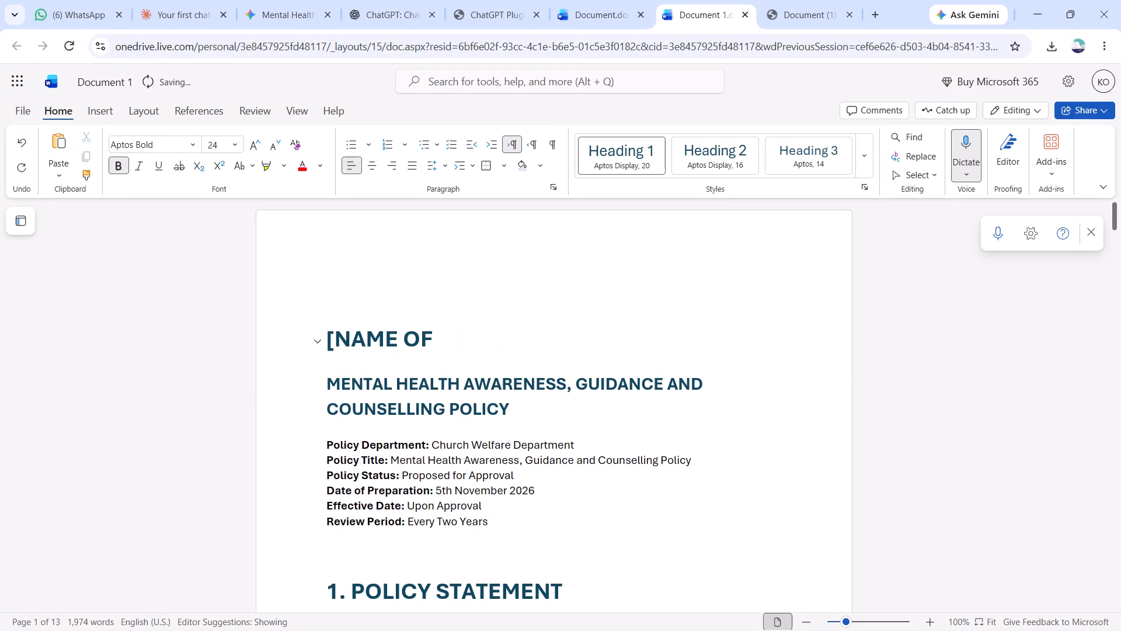
key(BackSpace)
key(BackSpace)
key(BackSpace)
key(BackSpace)
key(BackSpace)
key(BackSpace)
key(BackSpace)
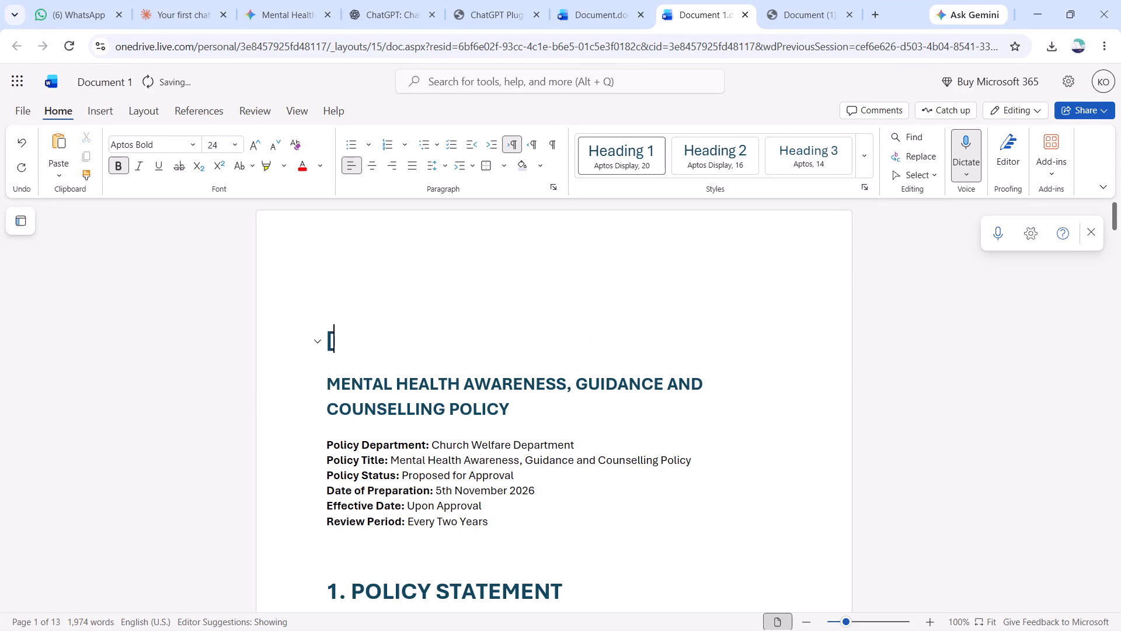
text(KI)
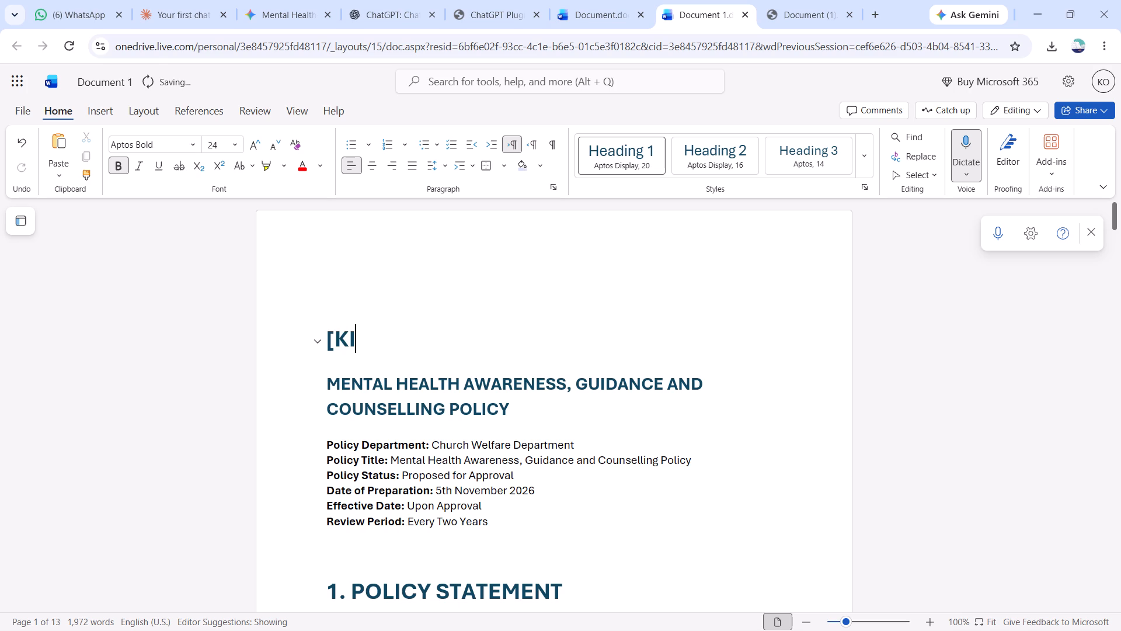
key(r)
click(331, 342)
key(BackSpace)
click(372, 341)
text(INYA)
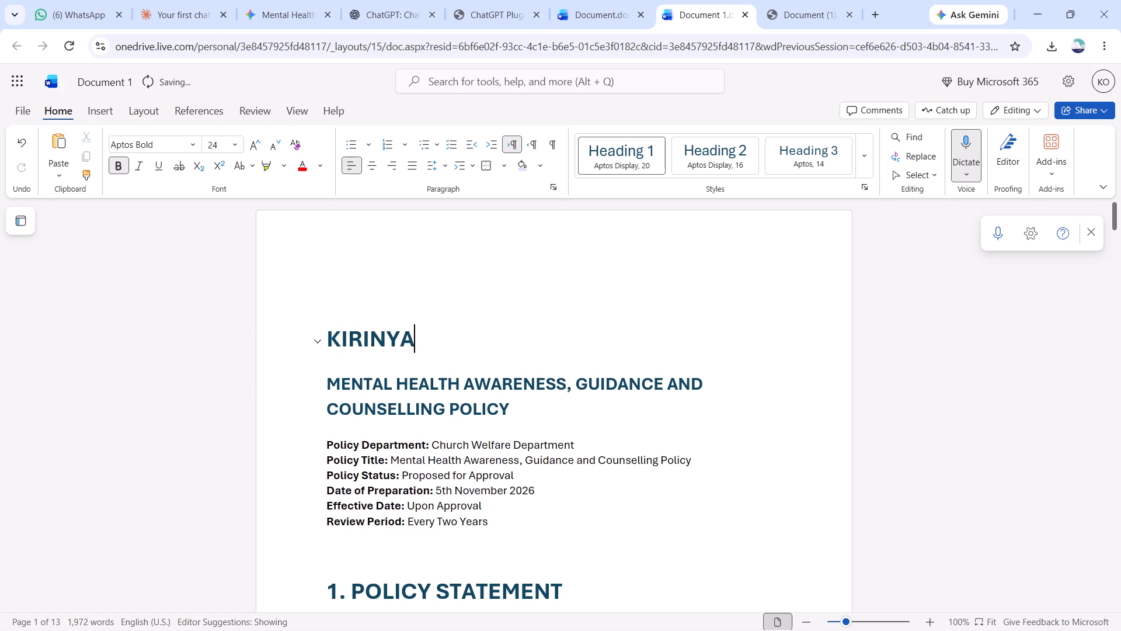
text(GA)
key(space)
text(UN)
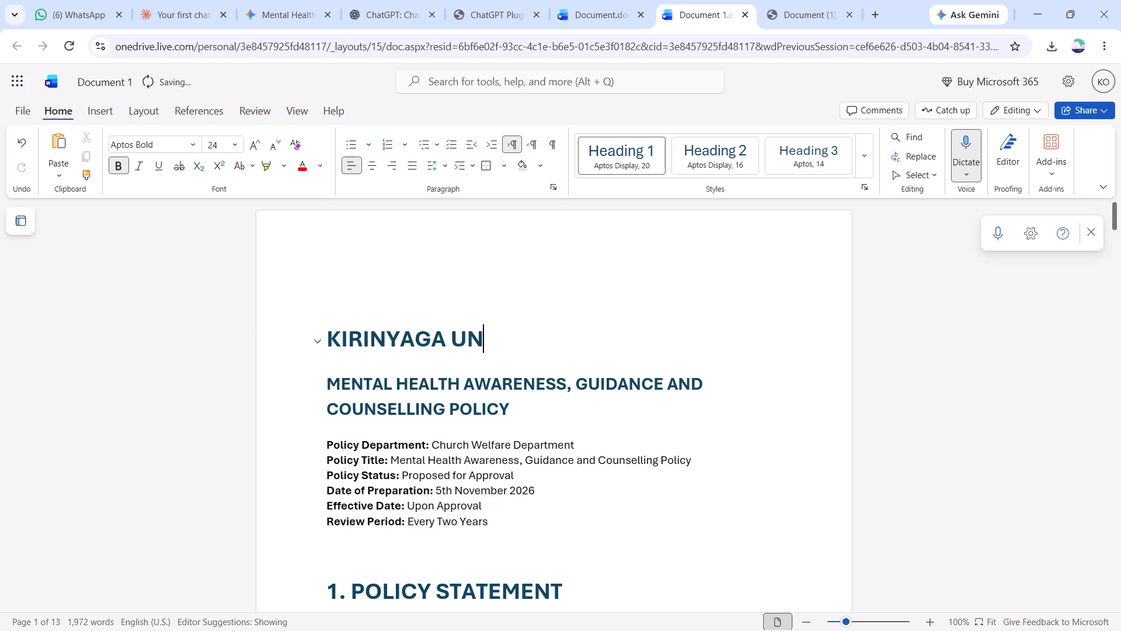
key(i)
text(VER)
key(s)
text(ITY)
key(space)
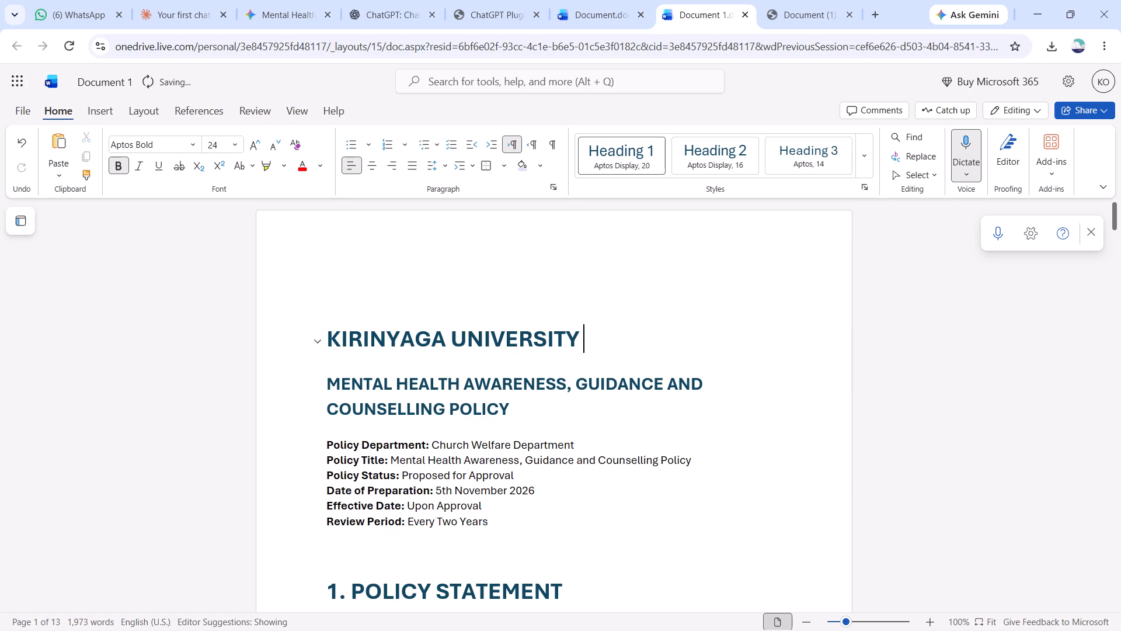
text(SE)
text(VE)
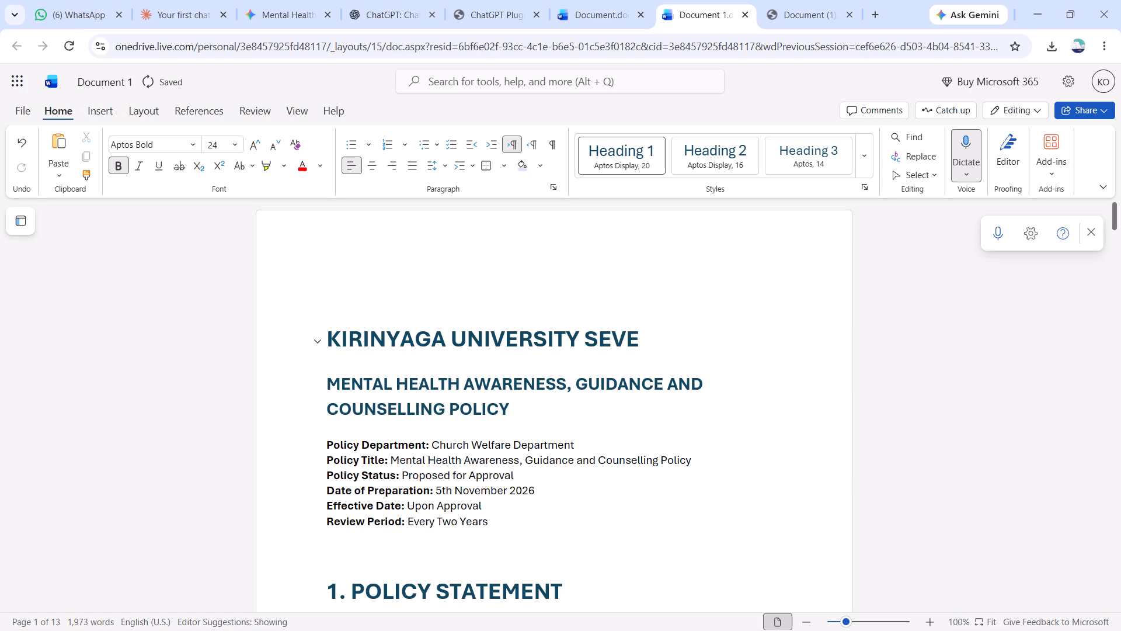
text(TY)
key(space)
text(DAT)
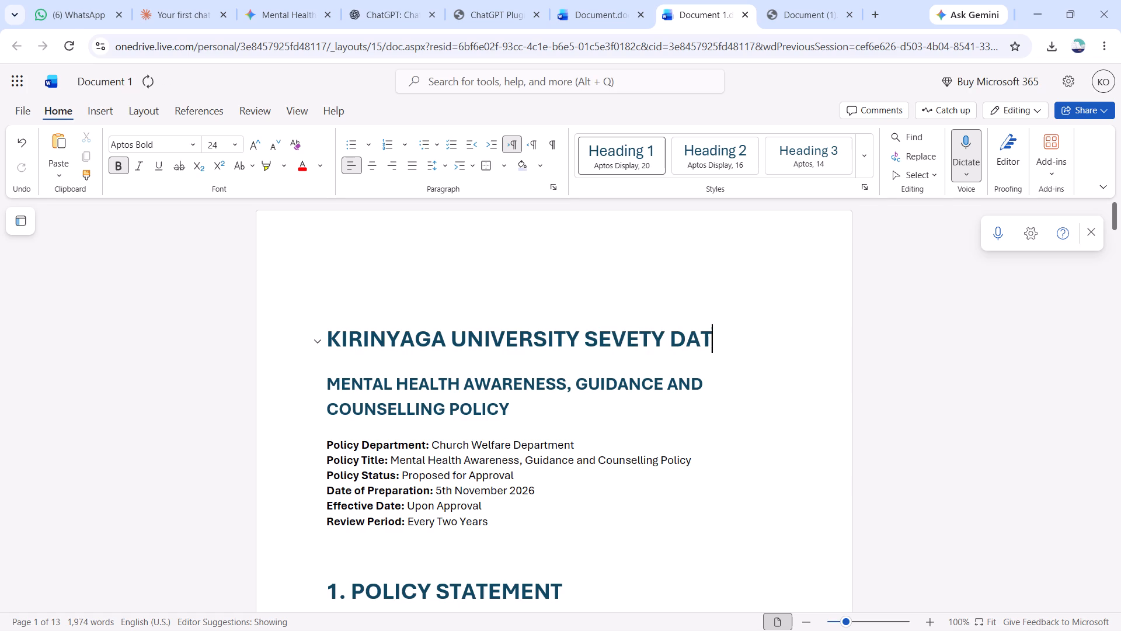
key(BackSpace)
text(Y A)
key(d)
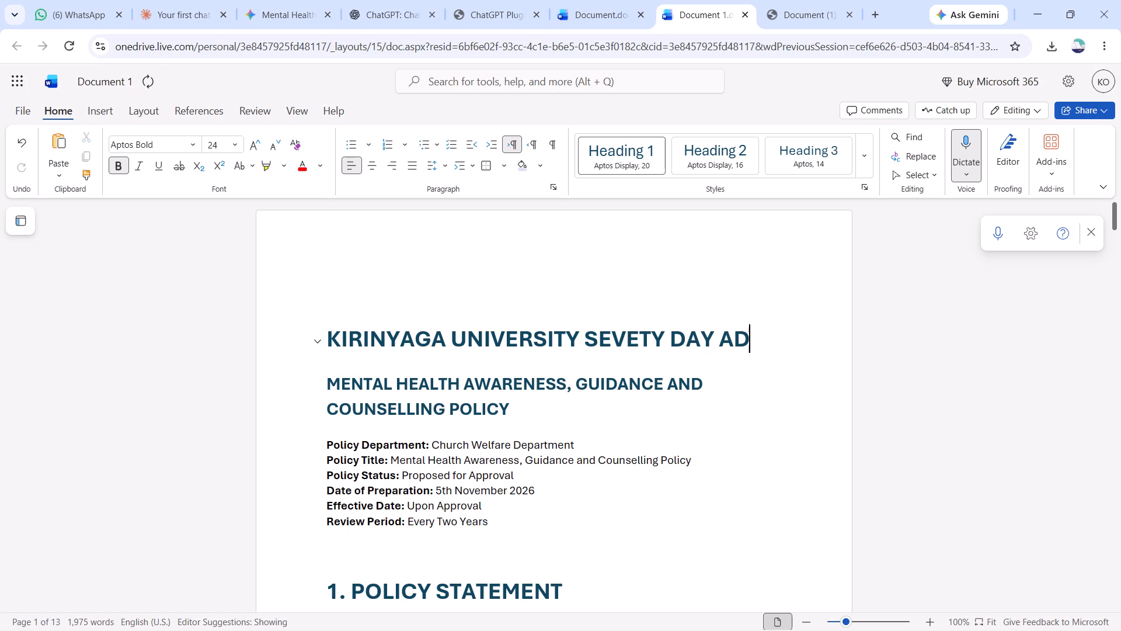
text(VE)
text(NTIU)
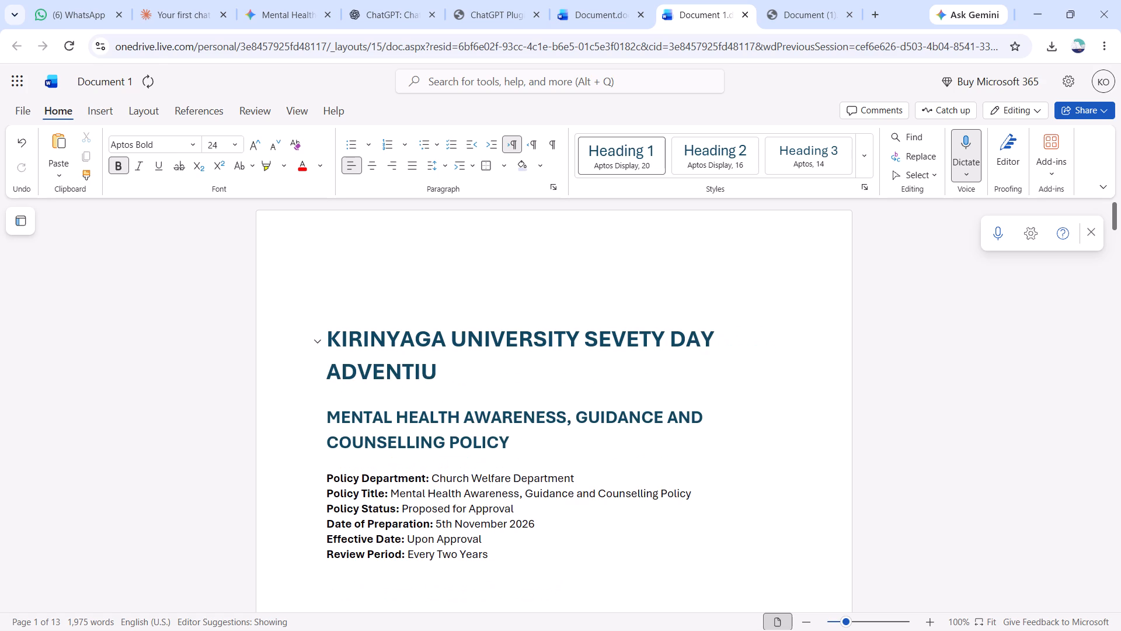
key(BackSpace)
key(s)
key(t)
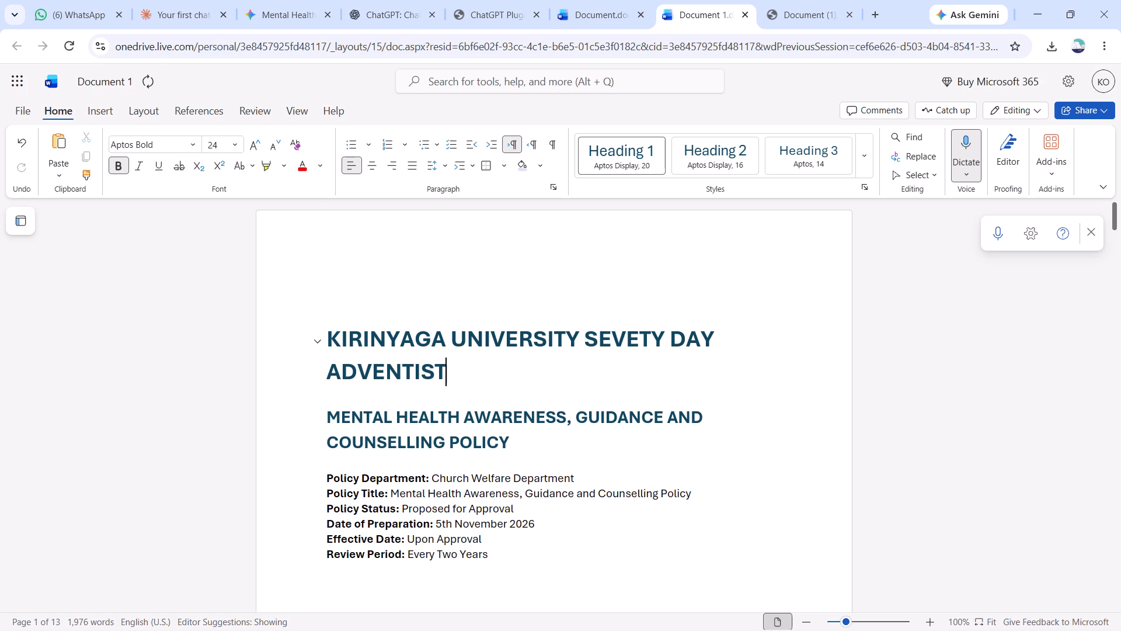
key(space)
text(CH)
text(UR)
key(c)
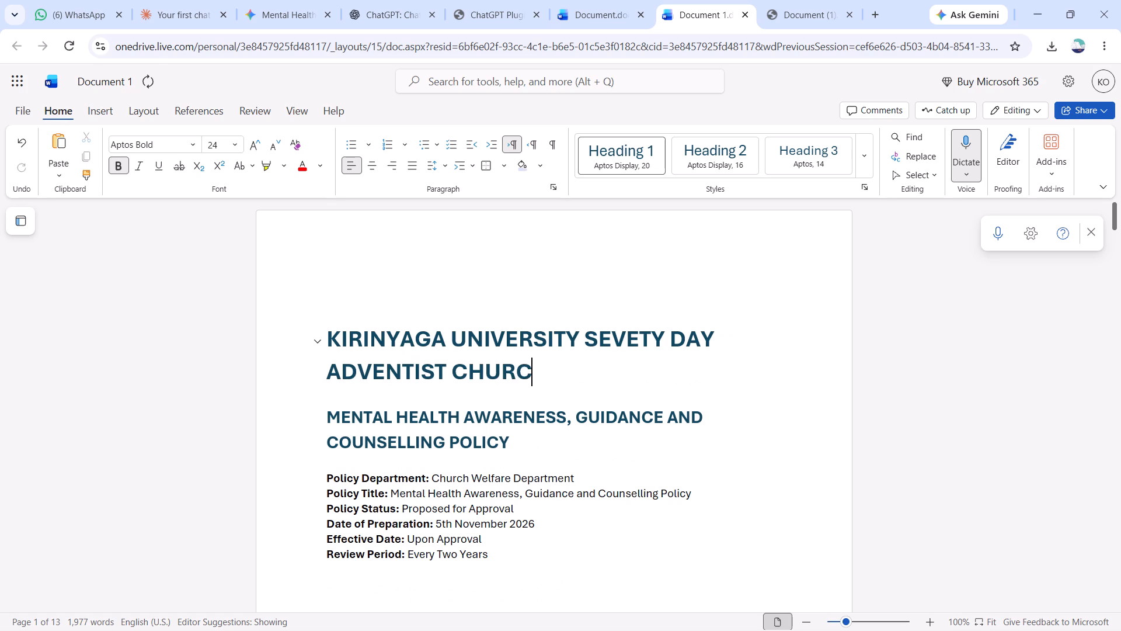
key(h)
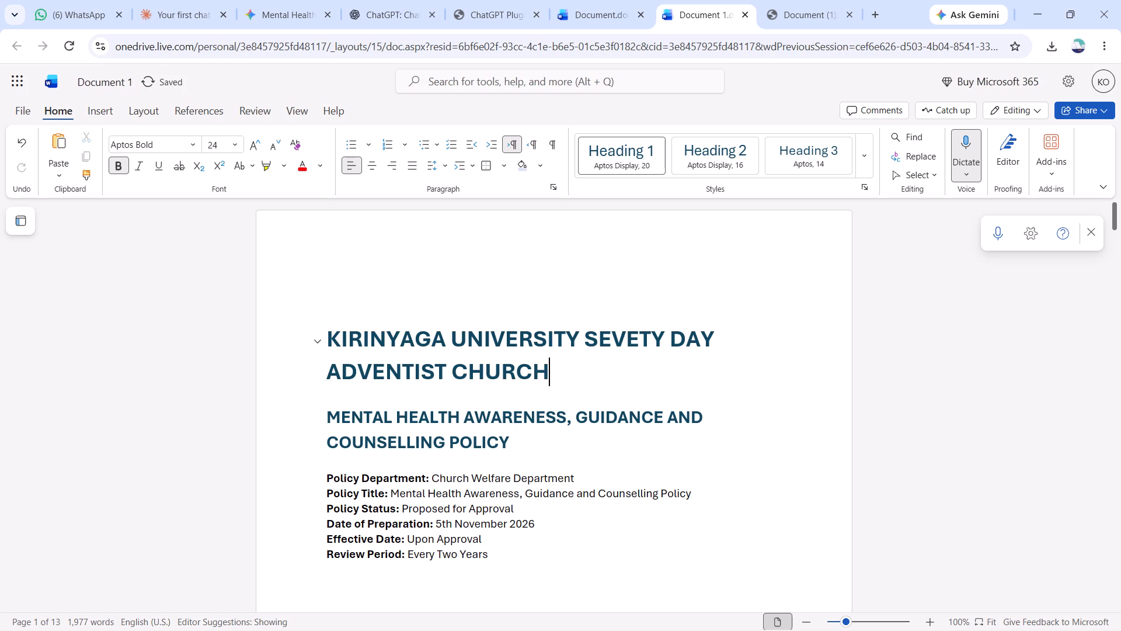
key(apostrophe)
key(BackSpace)
Delete the "Upon Approval" text after the Effective Date label in the policy details, leaving the entry blank.
scroll(372, 341, down, 3)
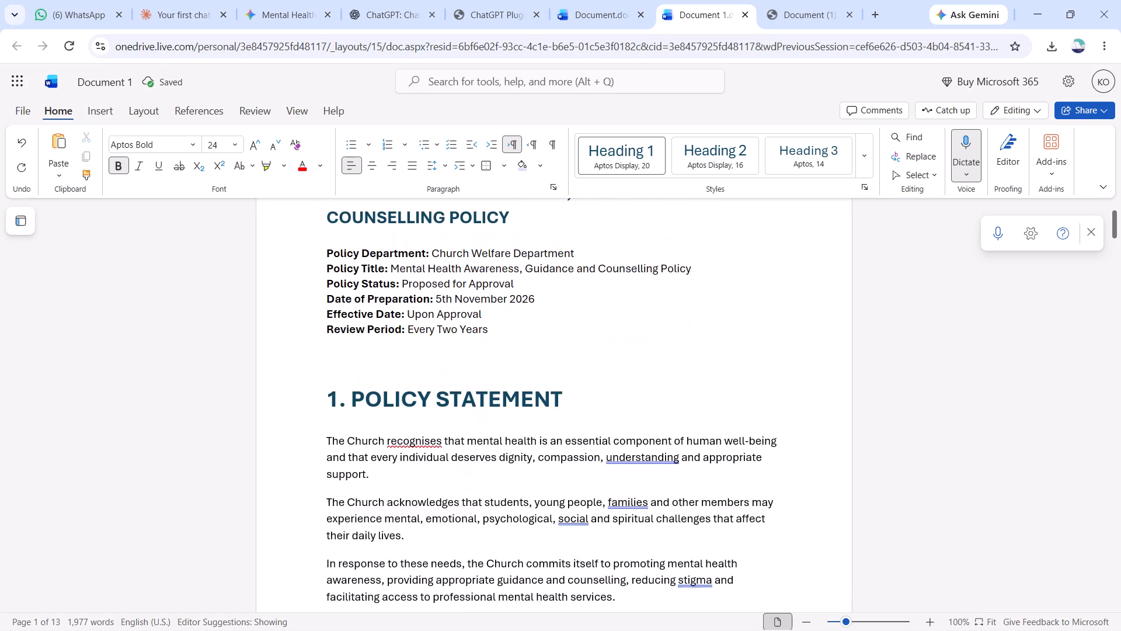
scroll(372, 341, down, 1)
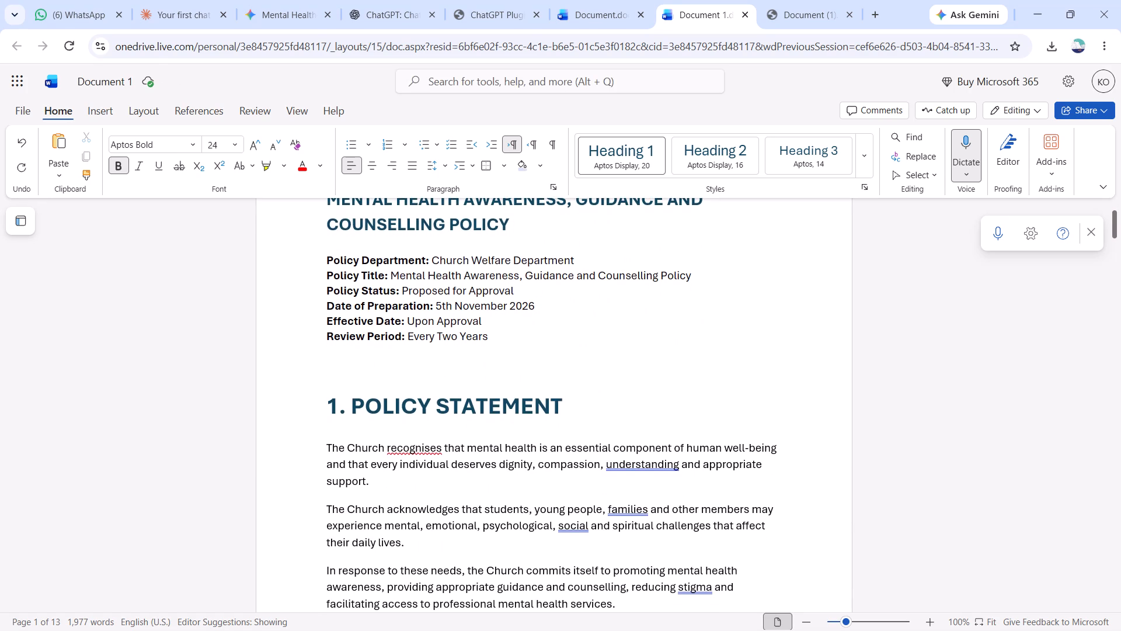
scroll(372, 341, up, 1)
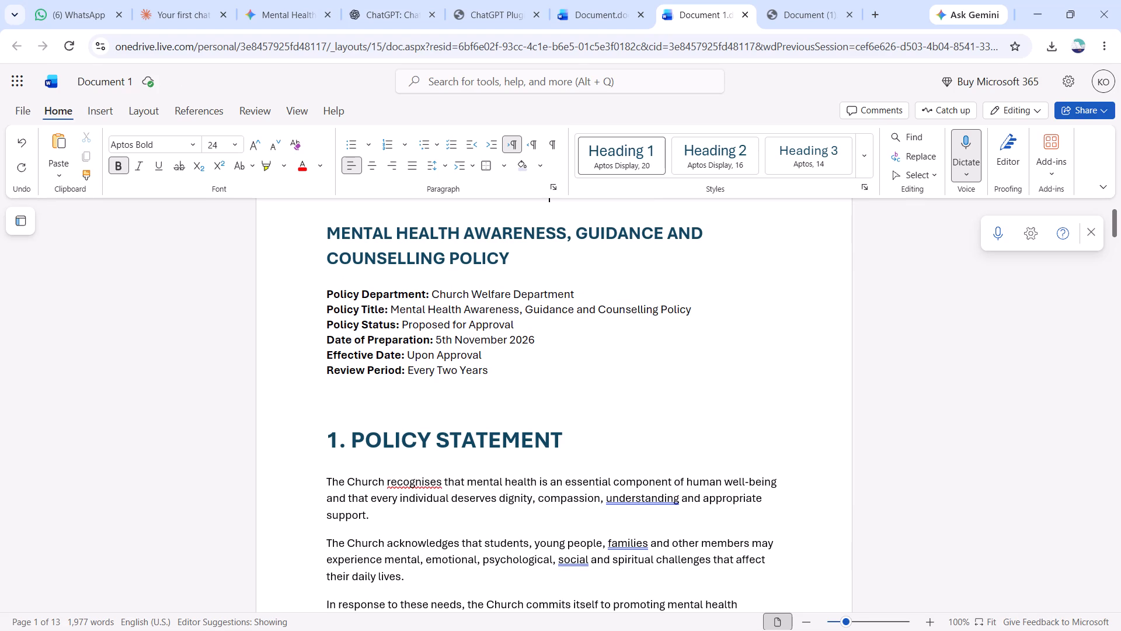
click(486, 356)
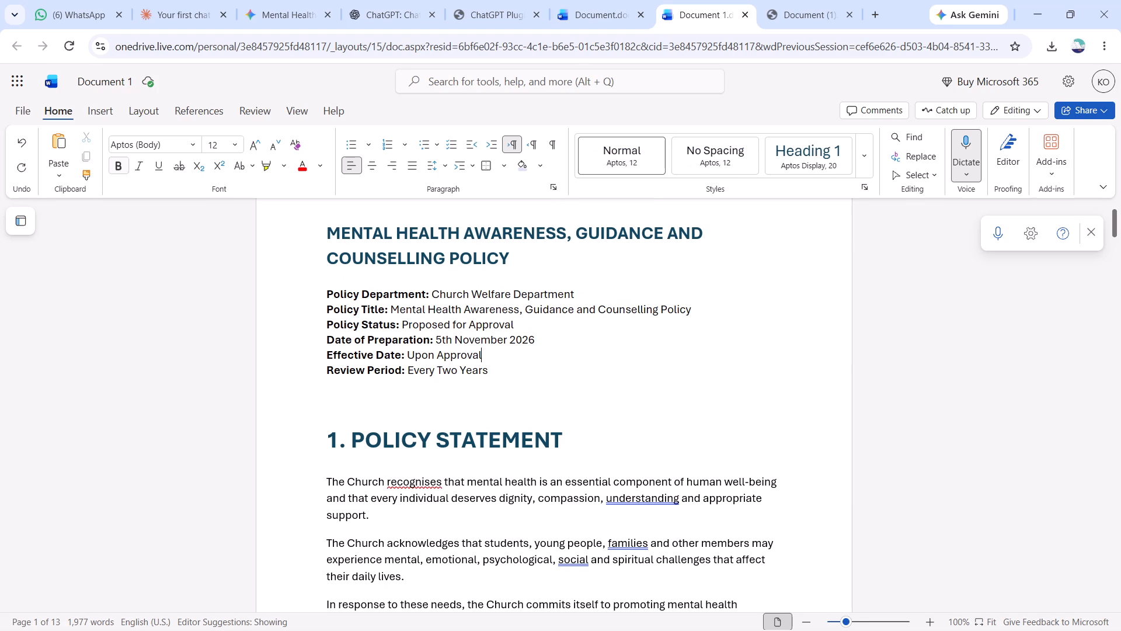
key(BackSpace)
key(BackSpace)
key(BackSpace)
key(BackSpace)
key(BackSpace)
key(BackSpace)
key(BackSpace)
key(BackSpace)
key(BackSpace)
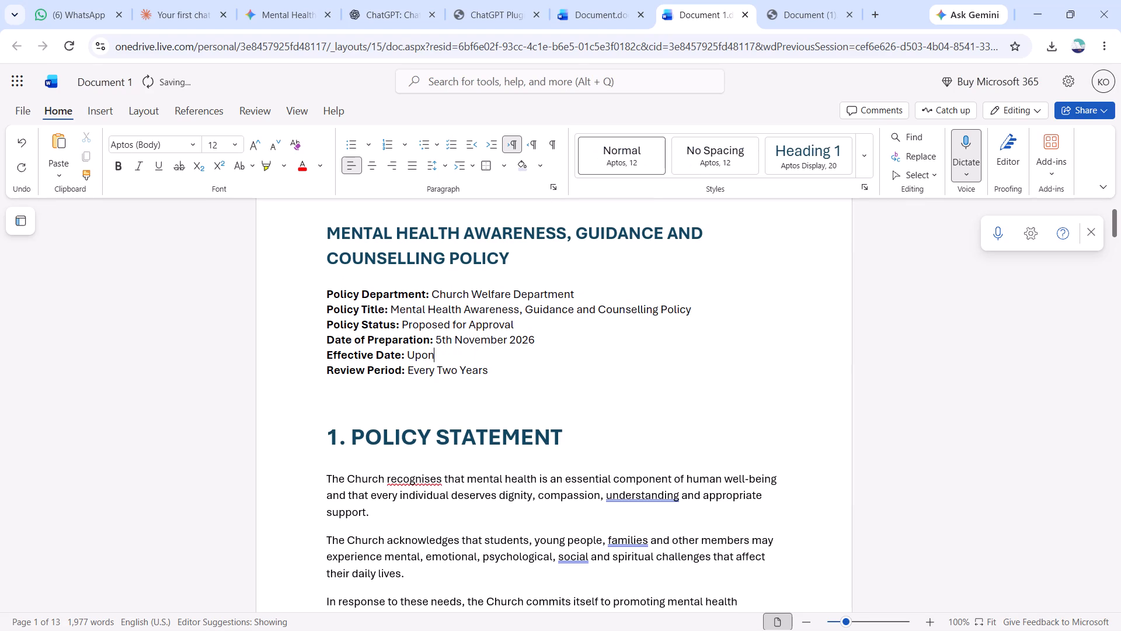
key(BackSpace)
key(BackSpace)
key(BackSpace)
key(BackSpace)
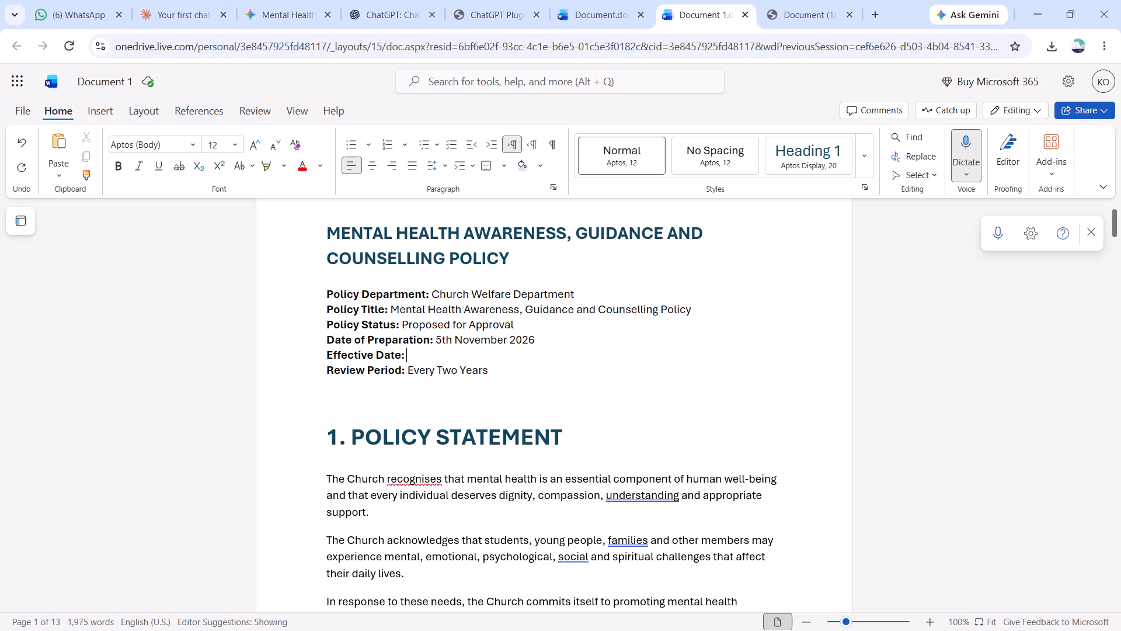
Review the policy from the details block through the statement, purpose, objectives and scope sections.
click(490, 375)
click(502, 369)
scroll(502, 369, down, 3)
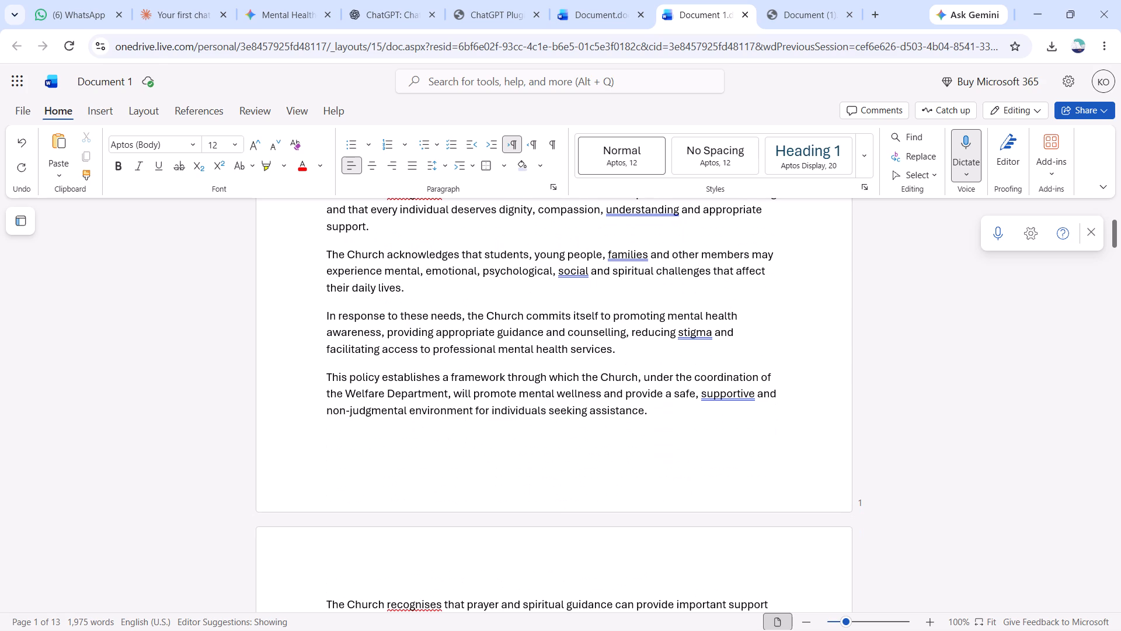
scroll(502, 369, down, 2)
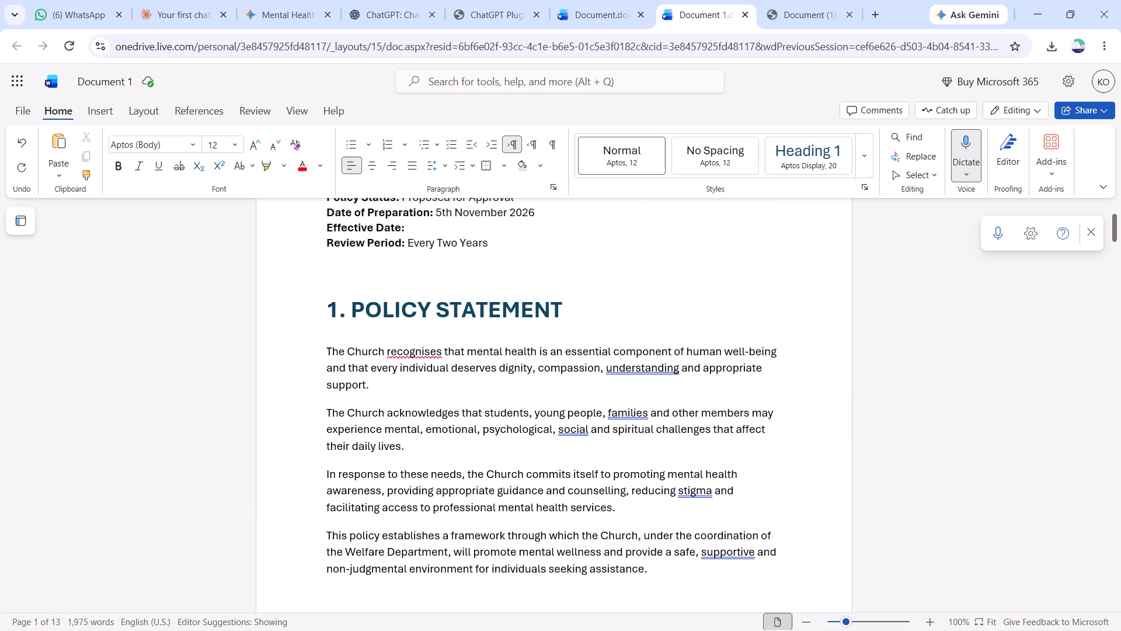
scroll(502, 369, down, 4)
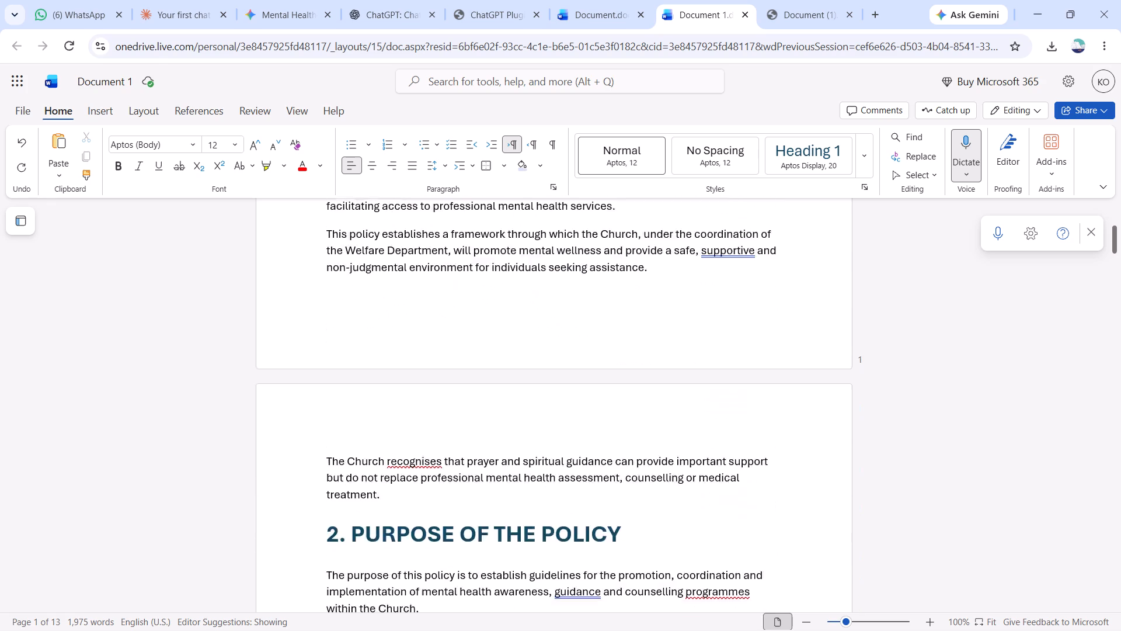
scroll(502, 369, down, 1)
scroll(502, 369, up, 4)
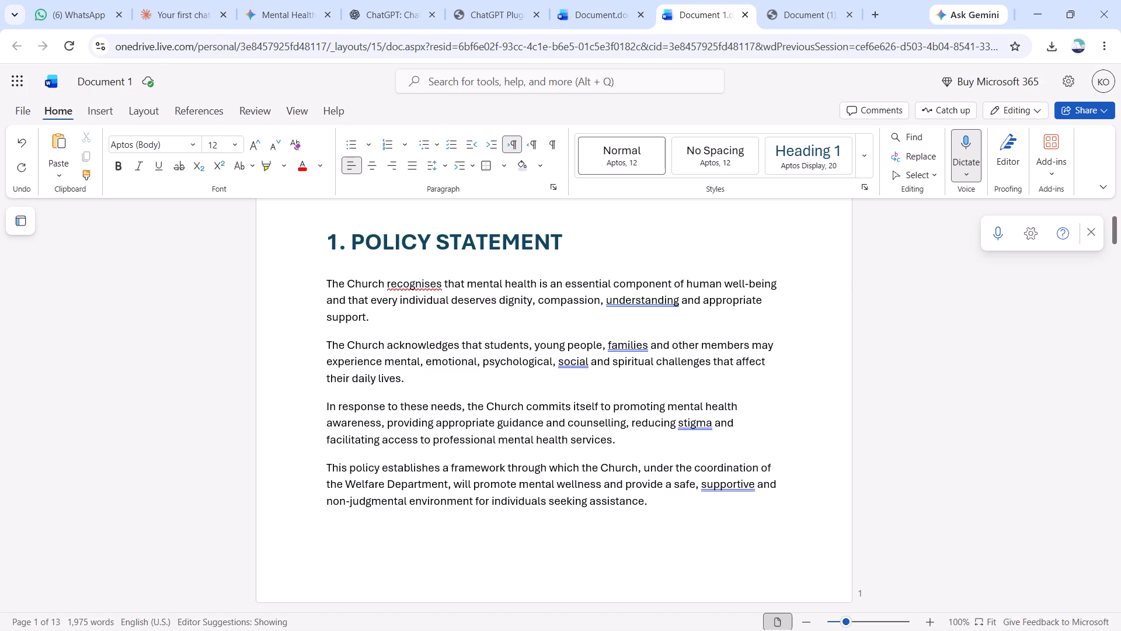
scroll(502, 369, down, 5)
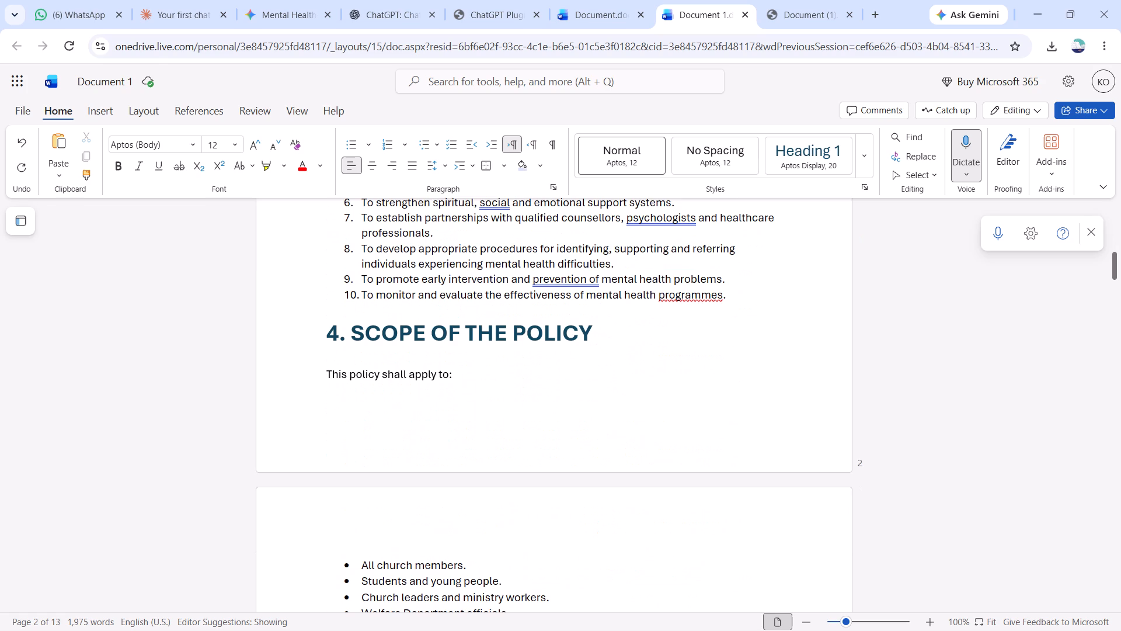
scroll(502, 369, up, 1)
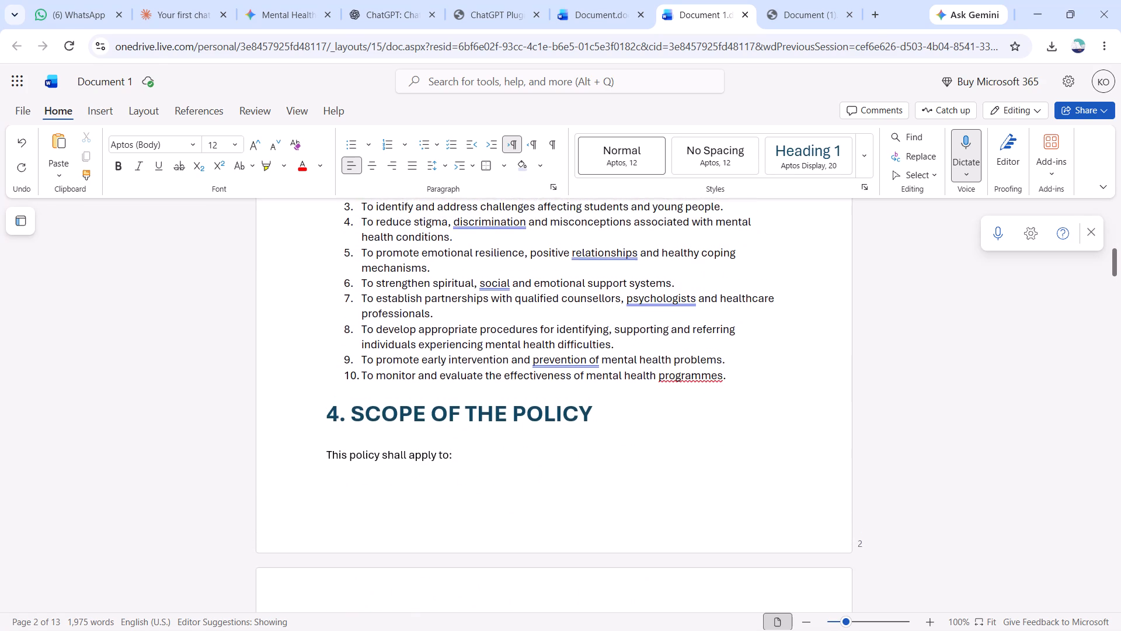
scroll(502, 369, up, 2)
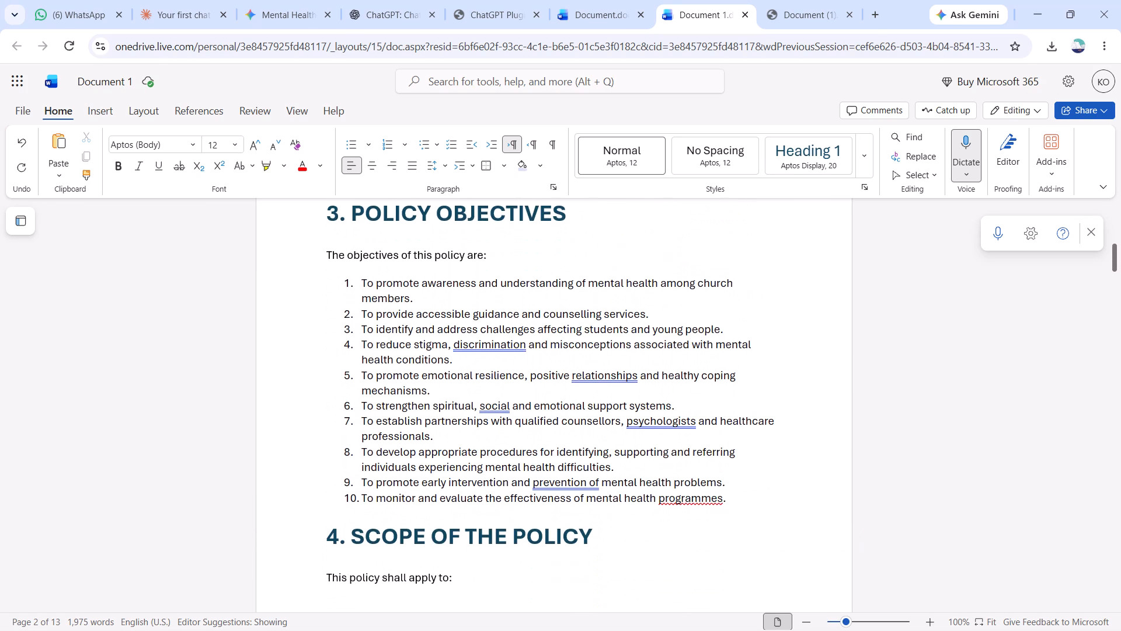
scroll(502, 369, down, 2)
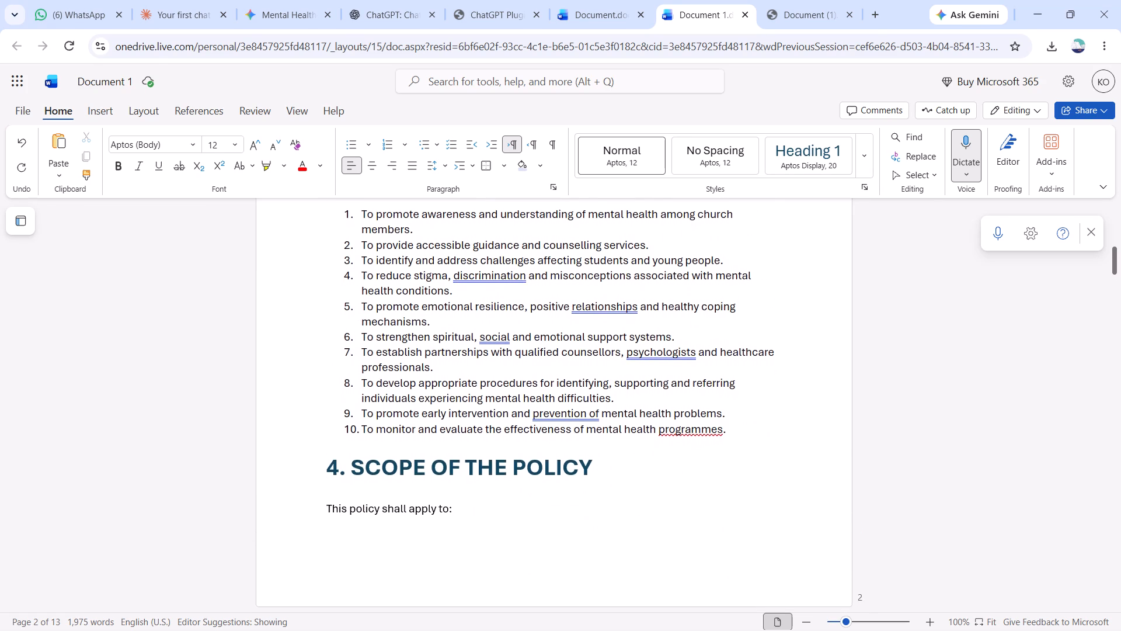
scroll(502, 369, down, 1)
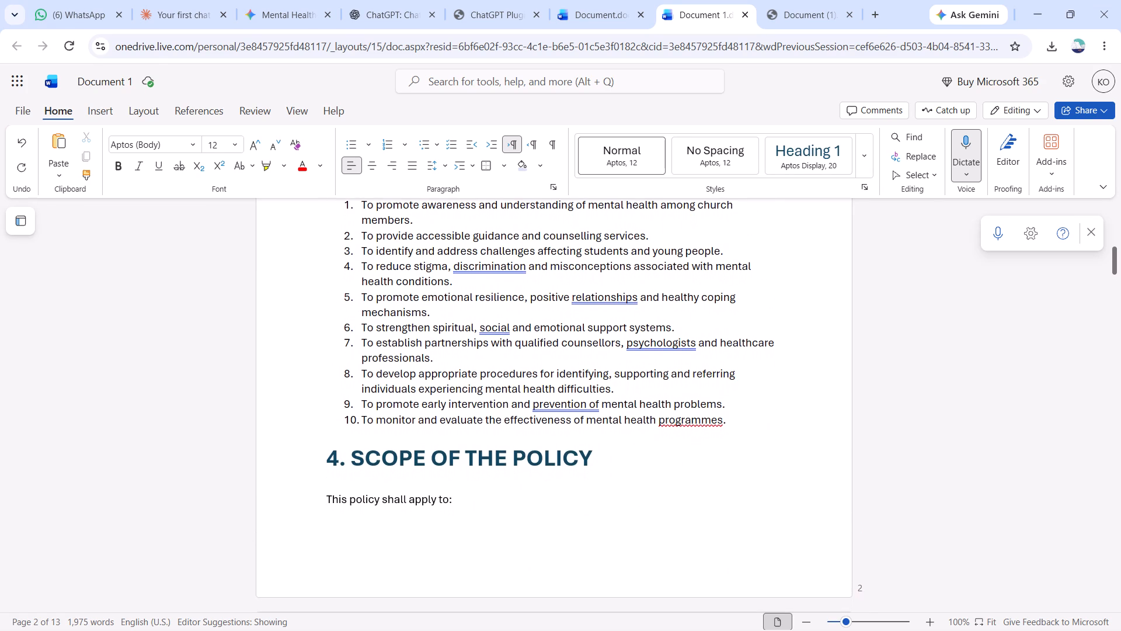
scroll(502, 369, down, 1)
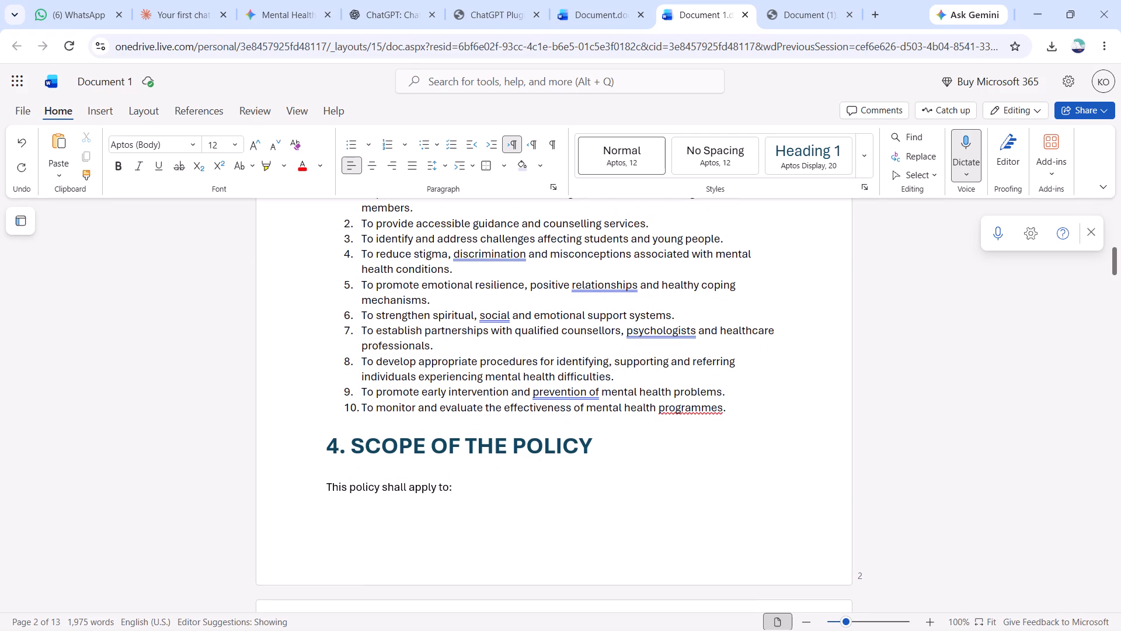
Rename the document file as "MENTAL POLICY 1".
click(127, 83)
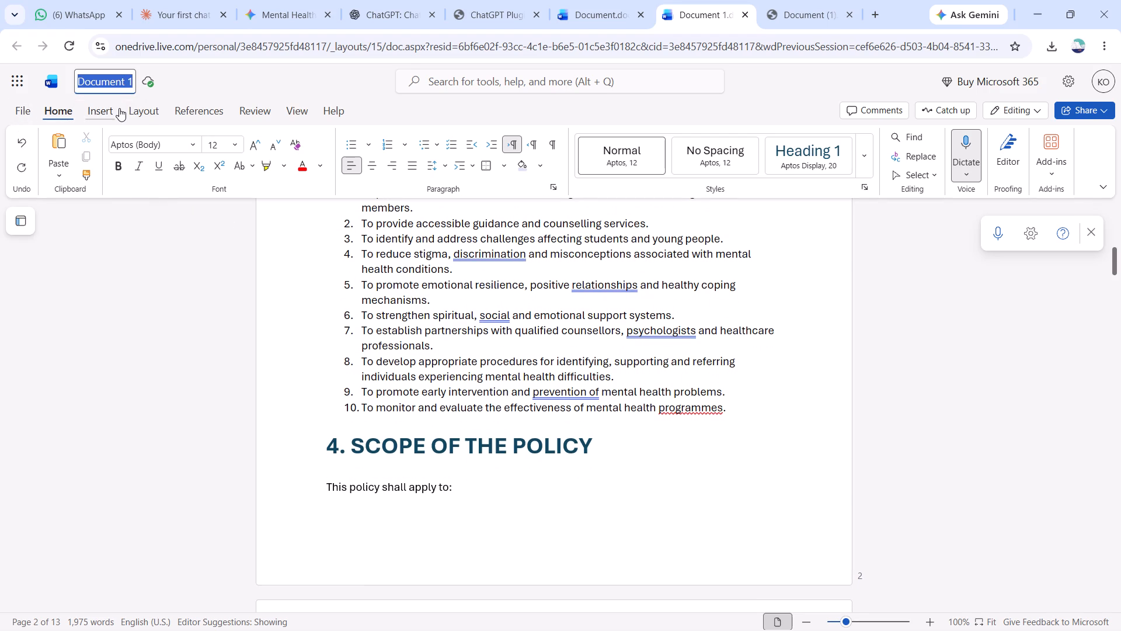
click(125, 79)
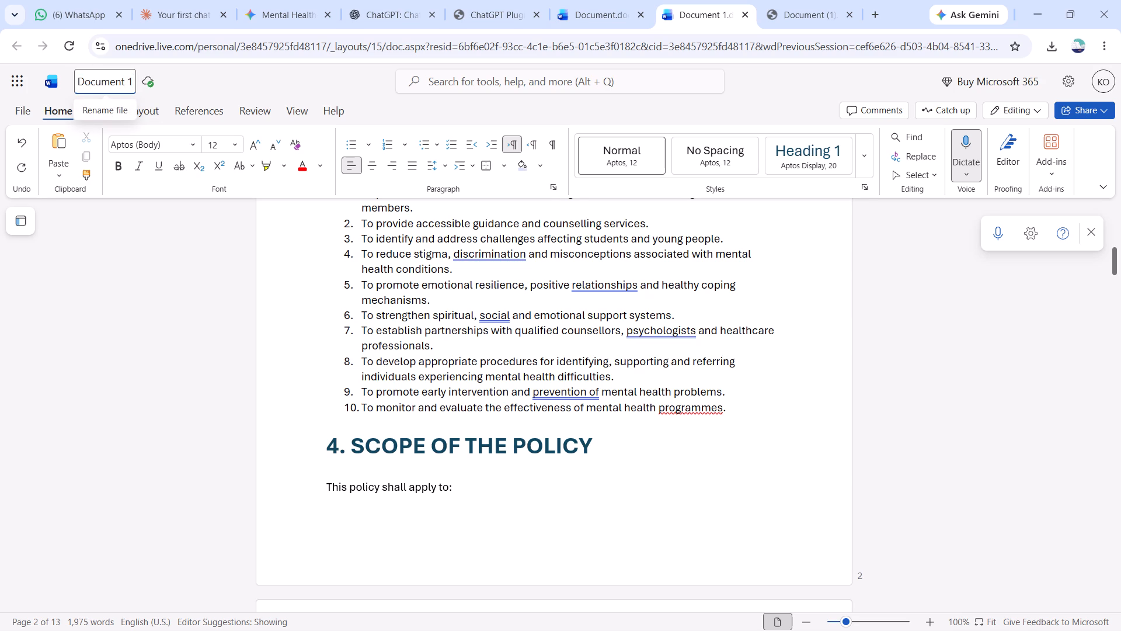
key(BackSpace)
key(BackSpace)
key(BackSpace)
key(BackSpace)
key(BackSpace)
key(BackSpace)
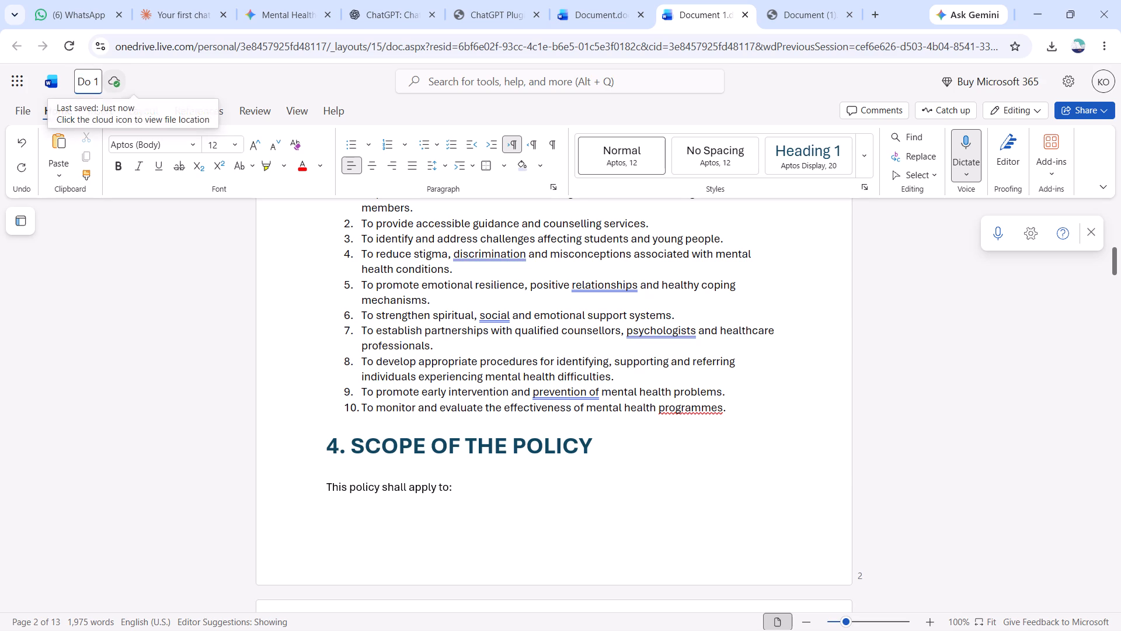
key(BackSpace)
key(BackSpace)
text(WE)
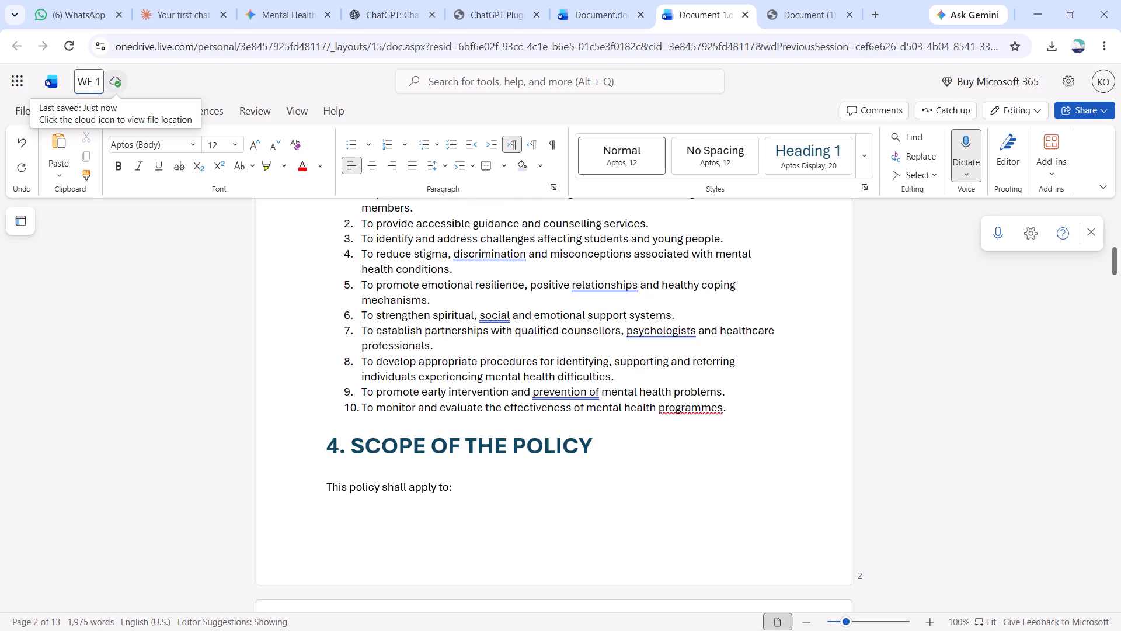
key(l)
key(BackSpace)
key(BackSpace)
key(BackSpace)
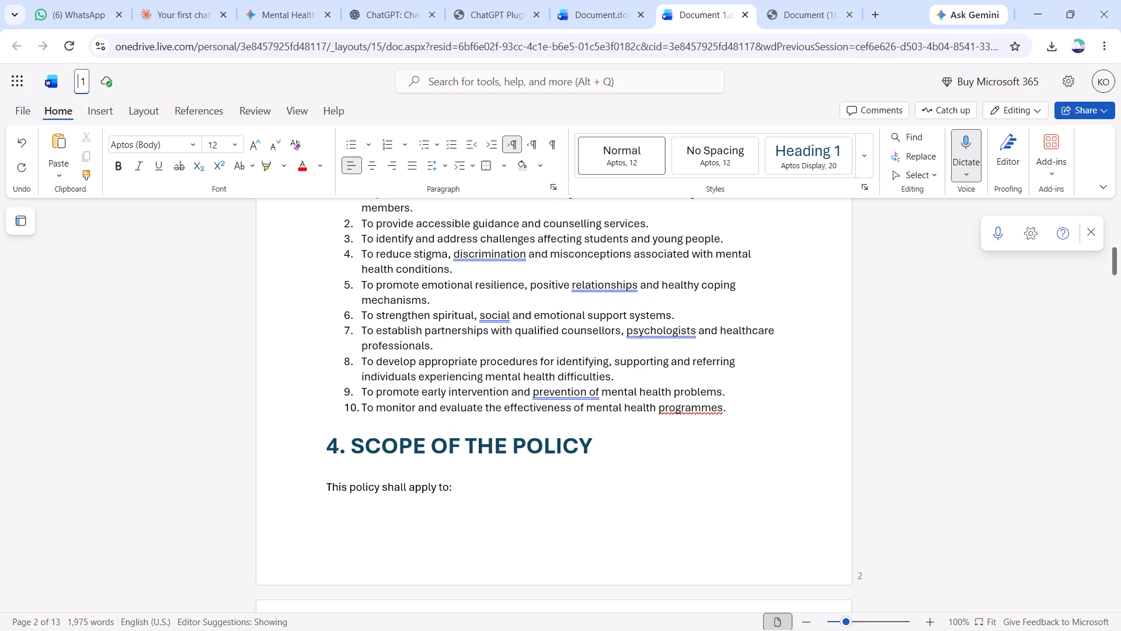
text(ME)
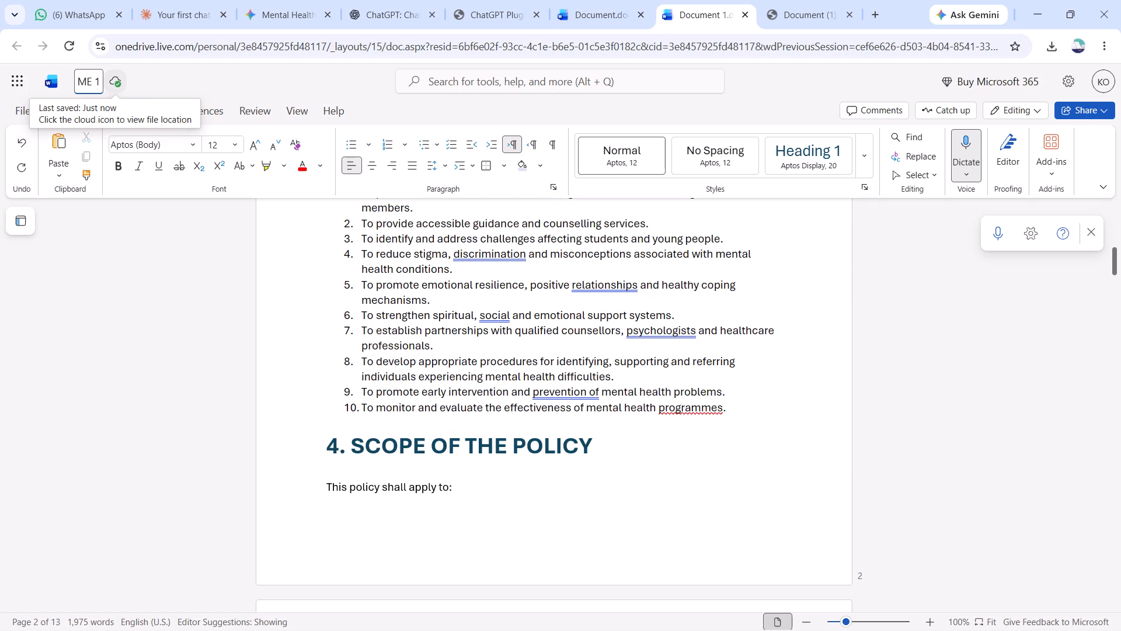
text(NTA)
text(L POLICY)
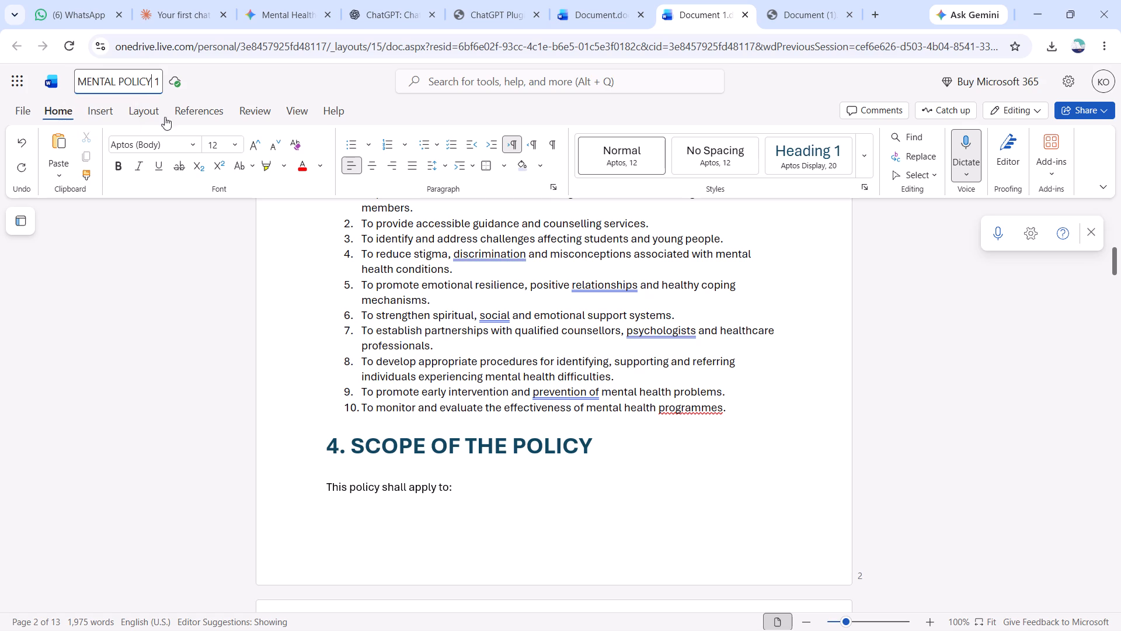
Open the recent file Document.docx and read the Church Welfare Department proposal through to its closing approval line, returning to the first page.
click(23, 113)
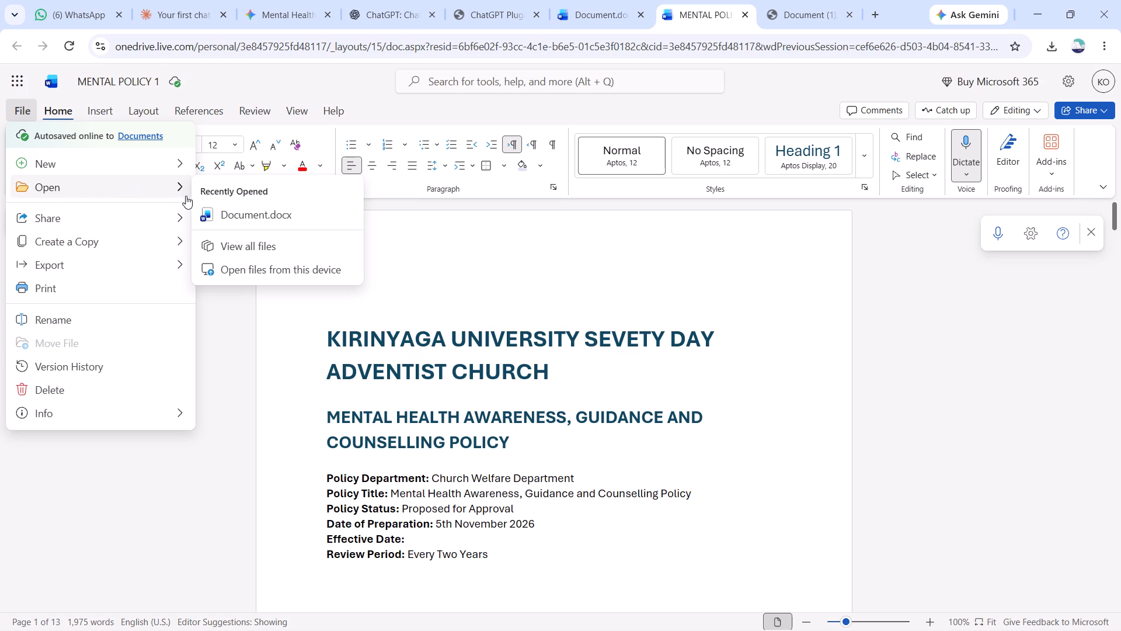
click(225, 216)
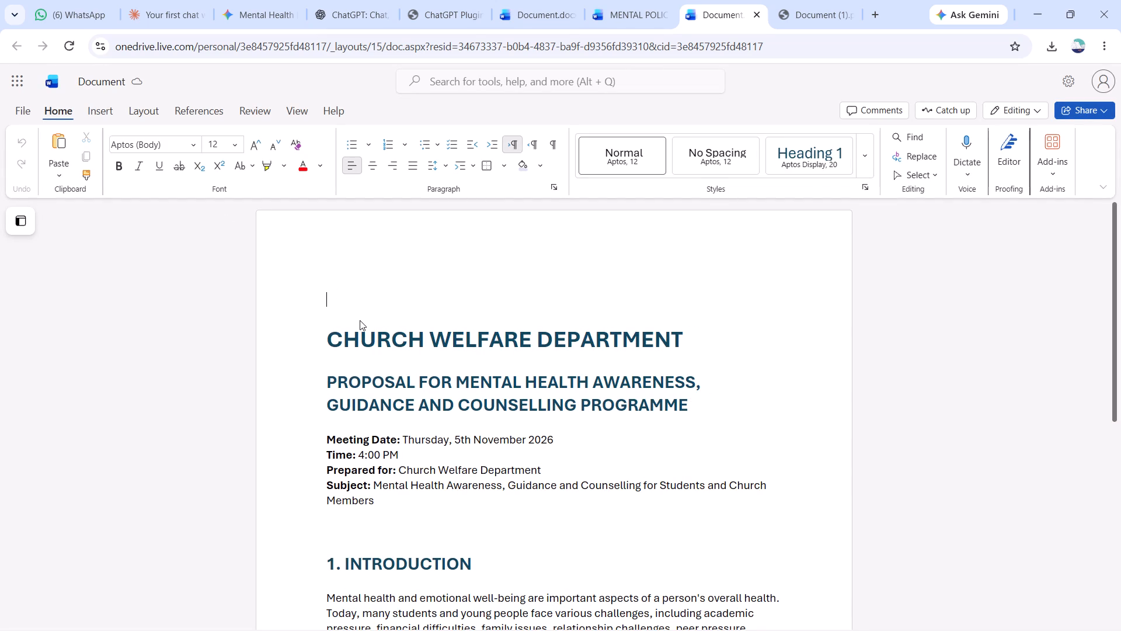
scroll(360, 320, down, 6)
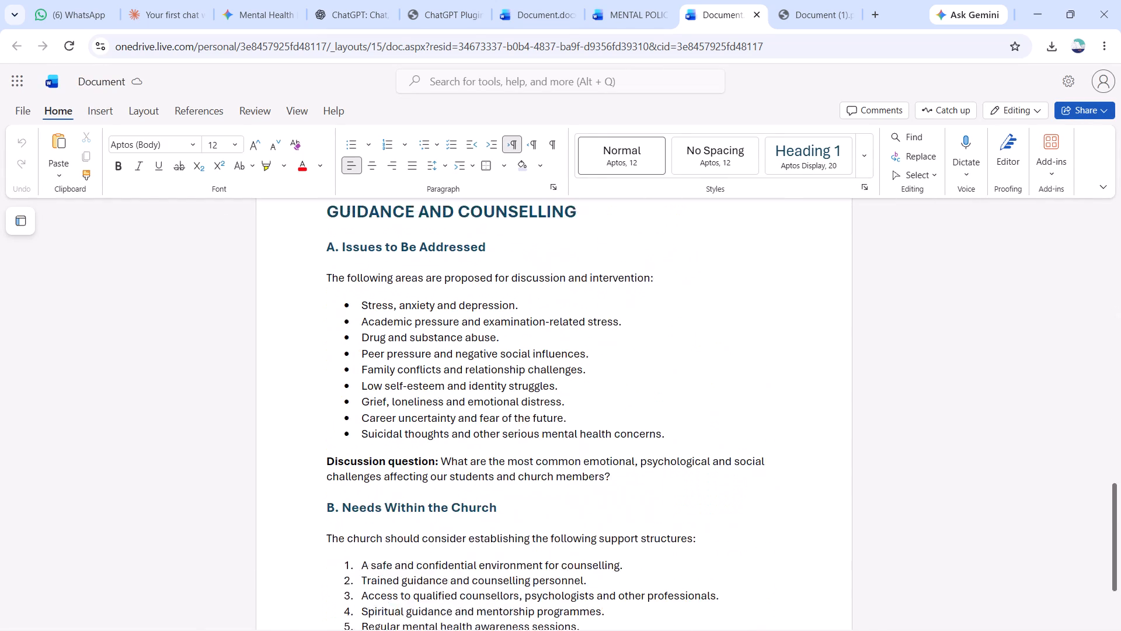
scroll(360, 320, up, 7)
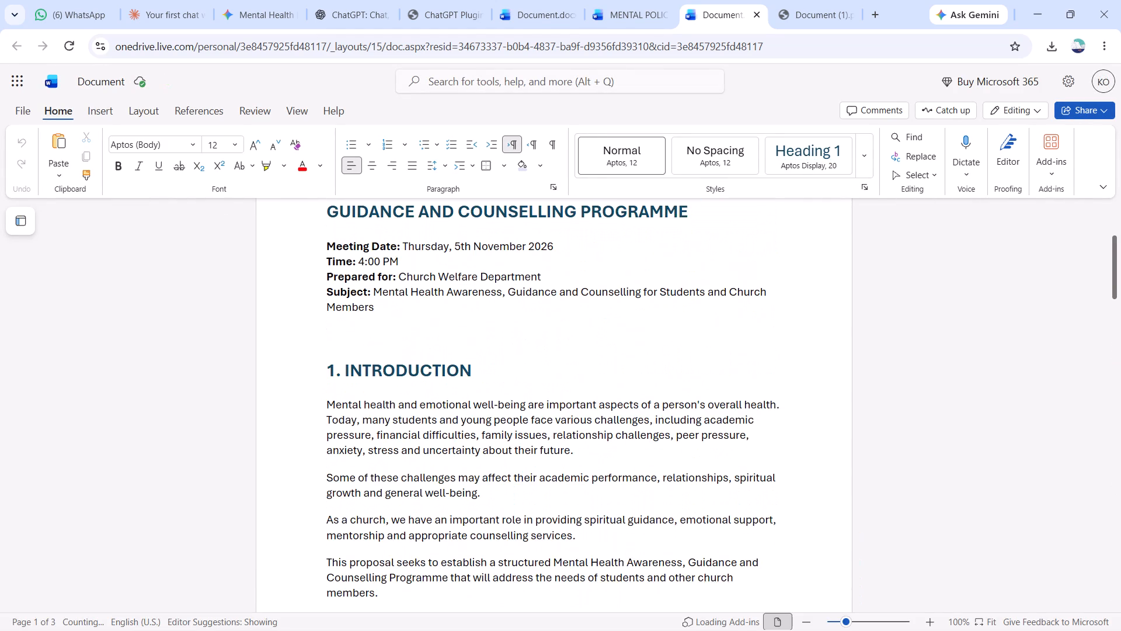
scroll(360, 320, up, 4)
scroll(360, 320, down, 2)
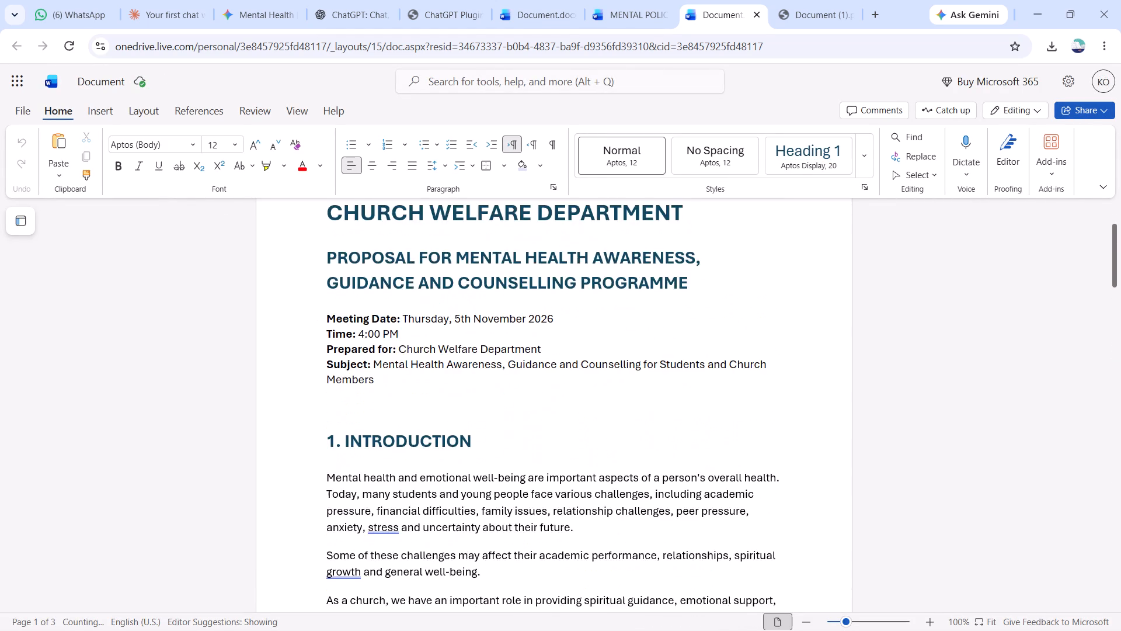
scroll(360, 320, down, 8)
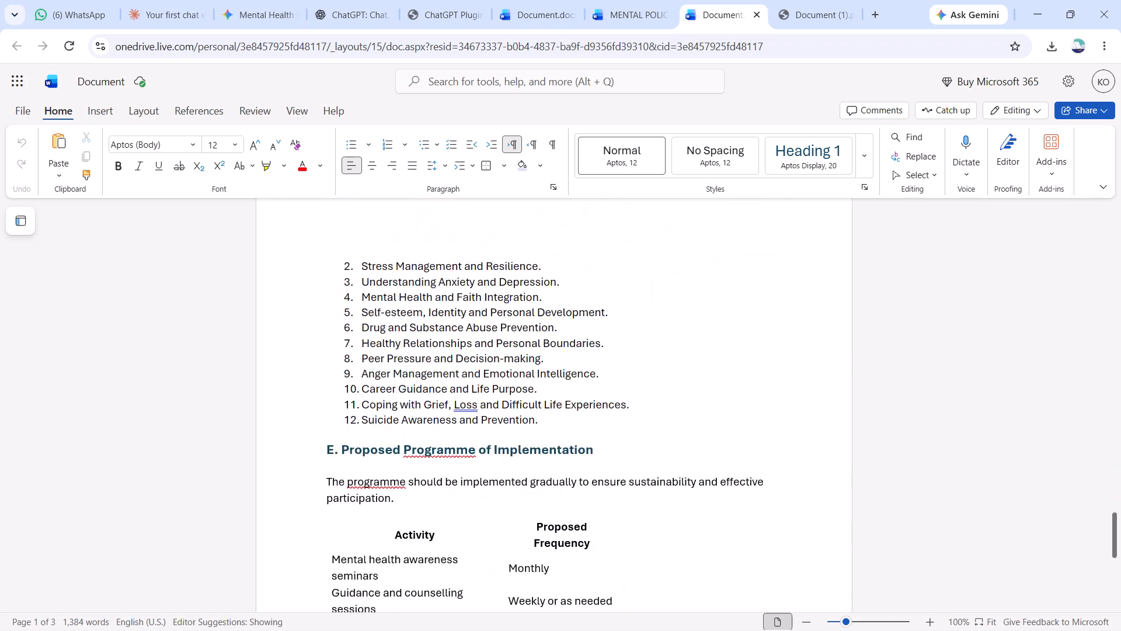
scroll(360, 320, down, 2)
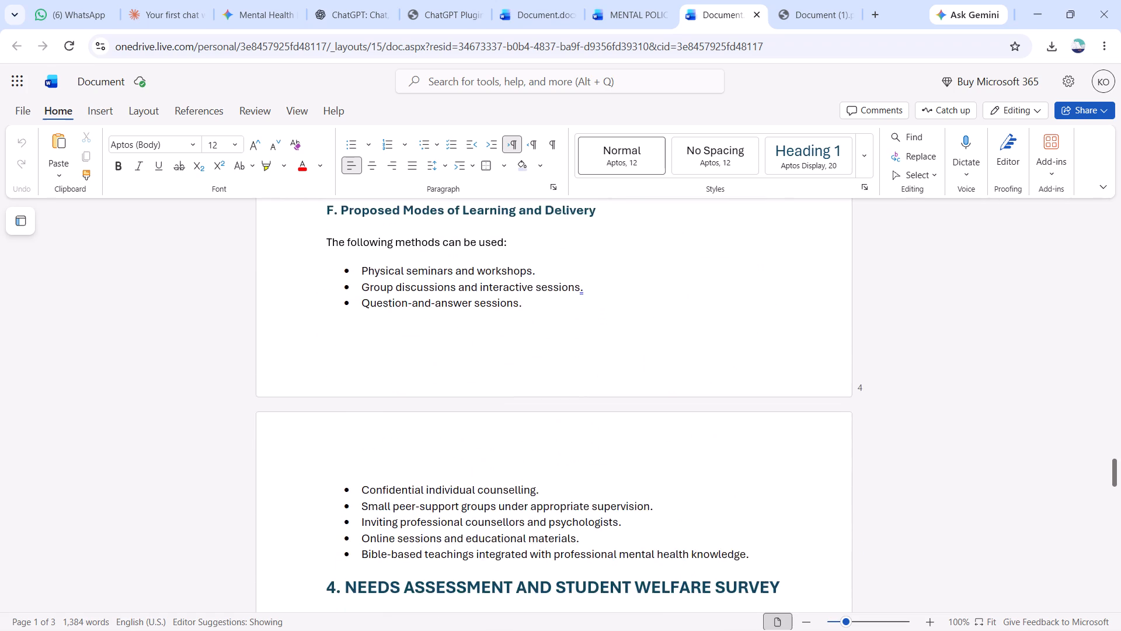
scroll(360, 320, down, 6)
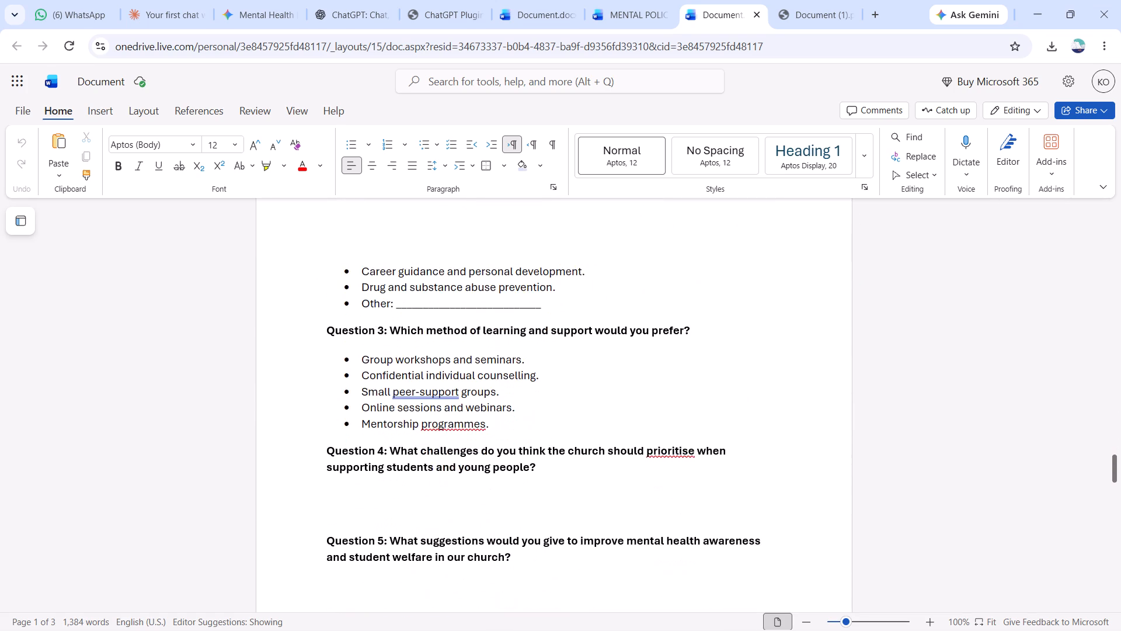
scroll(360, 320, down, 5)
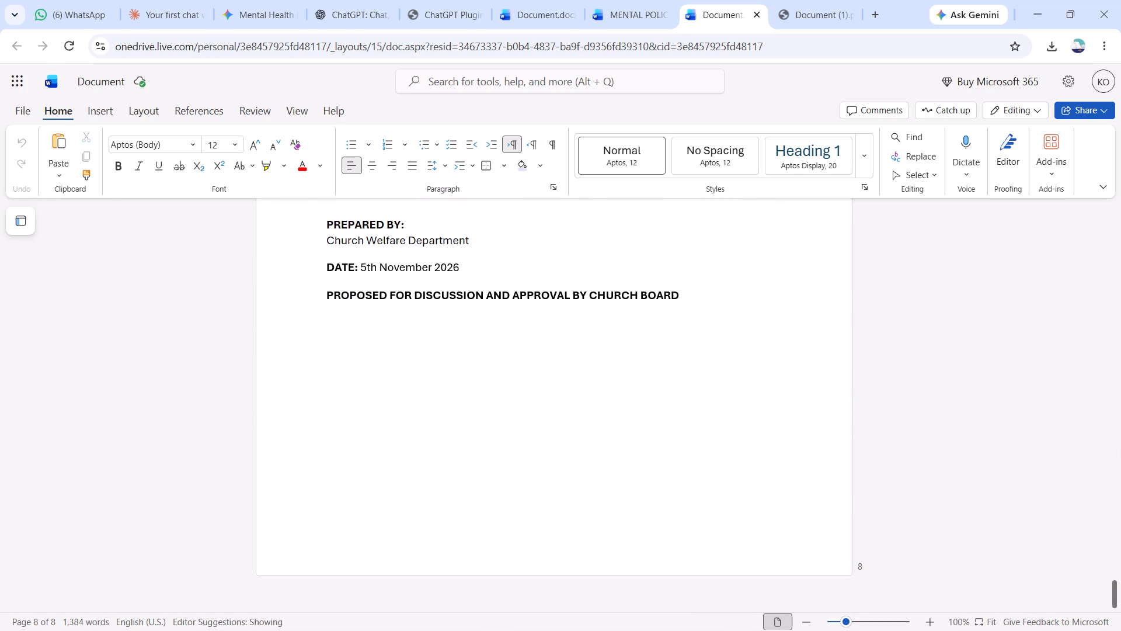
scroll(360, 320, up, 2)
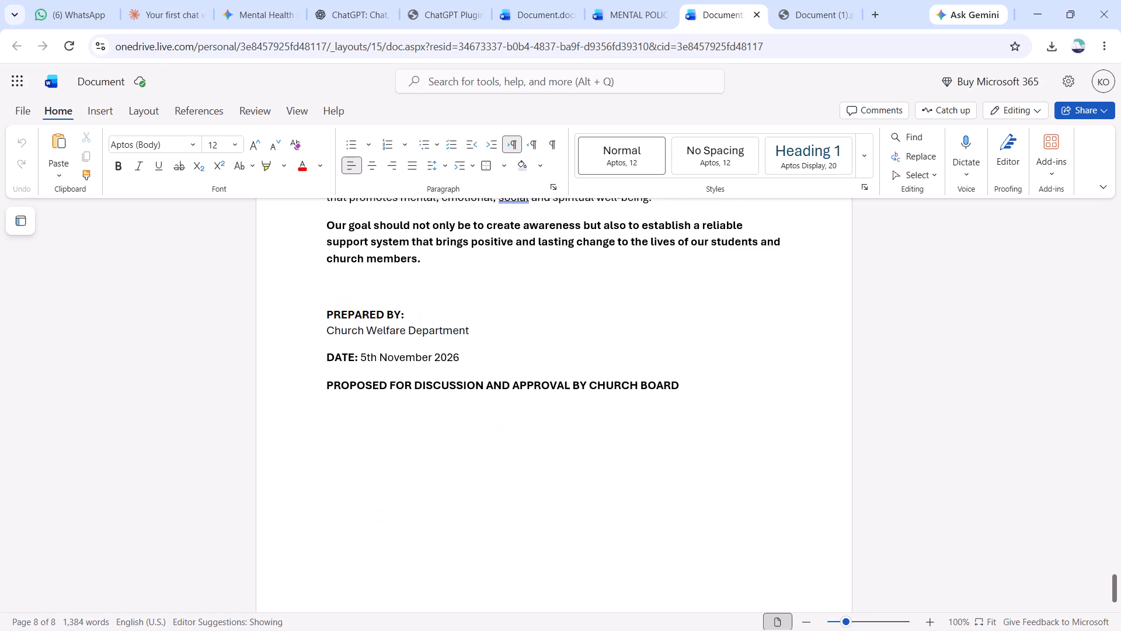
scroll(360, 320, up, 9)
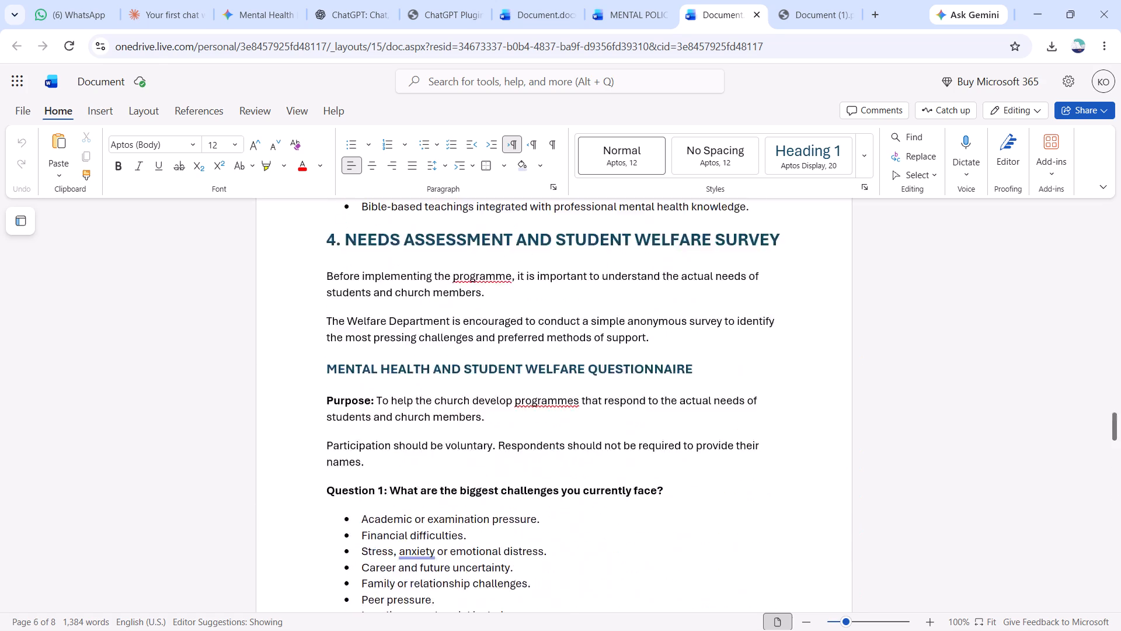
scroll(360, 320, up, 5)
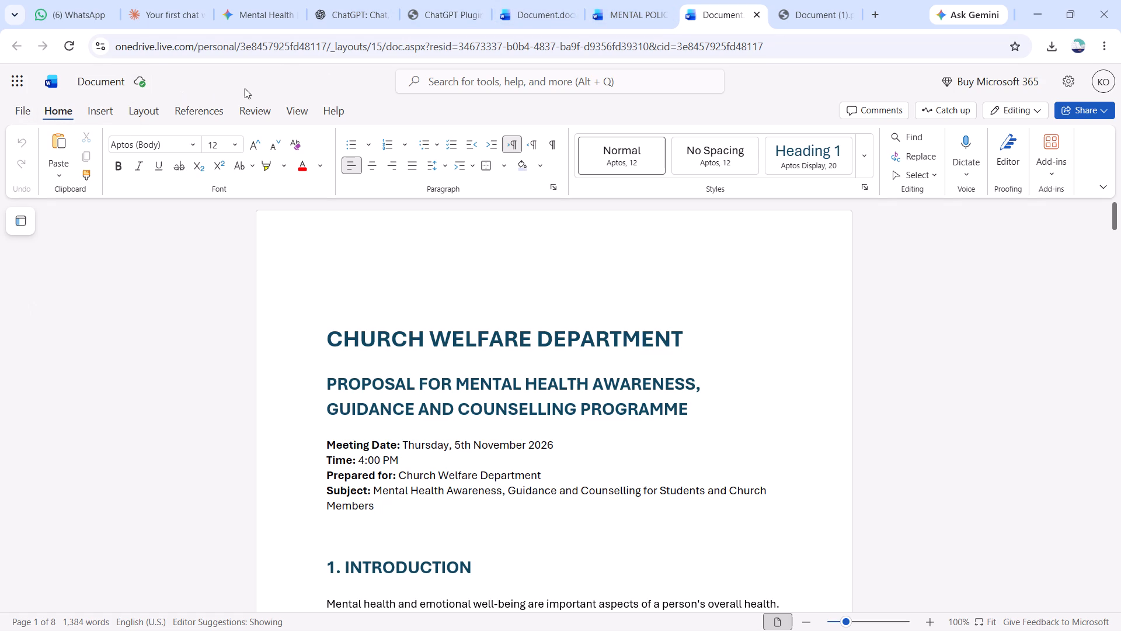
Return to the MENTAL POLICY 1 document and skim the policy from the first page through to its closing pages.
click(623, 16)
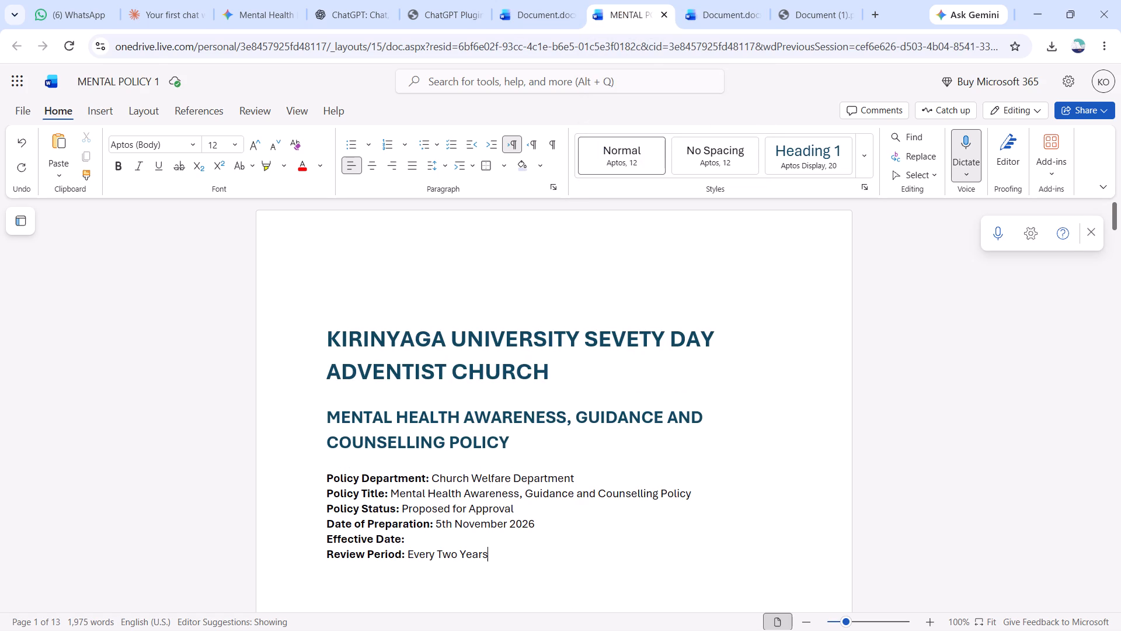
scroll(535, 278, down, 6)
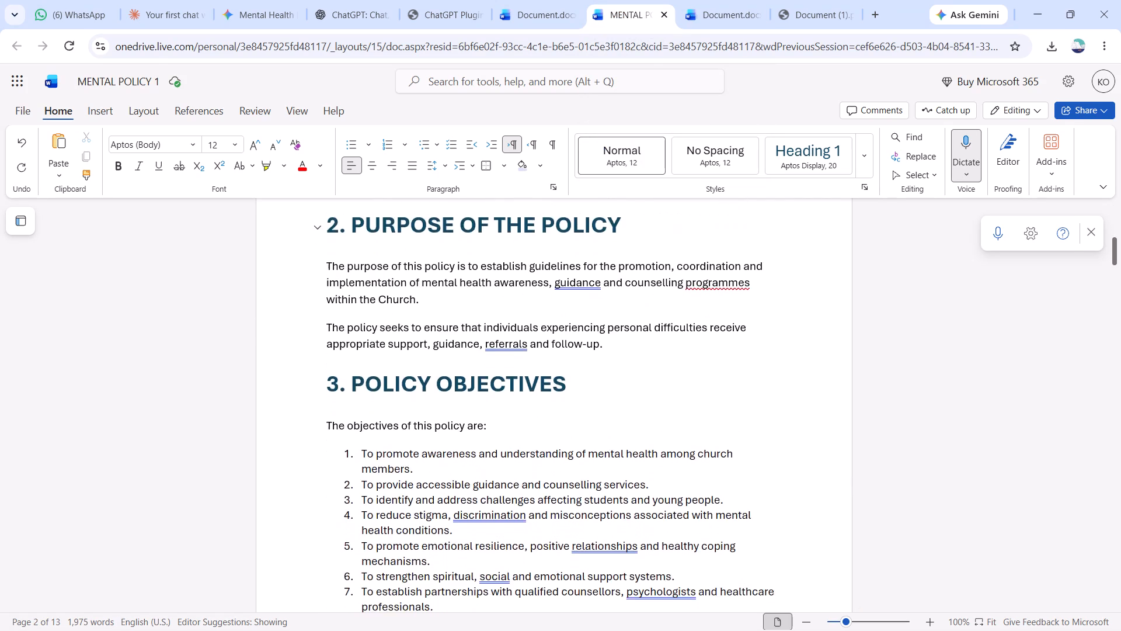
scroll(535, 278, down, 8)
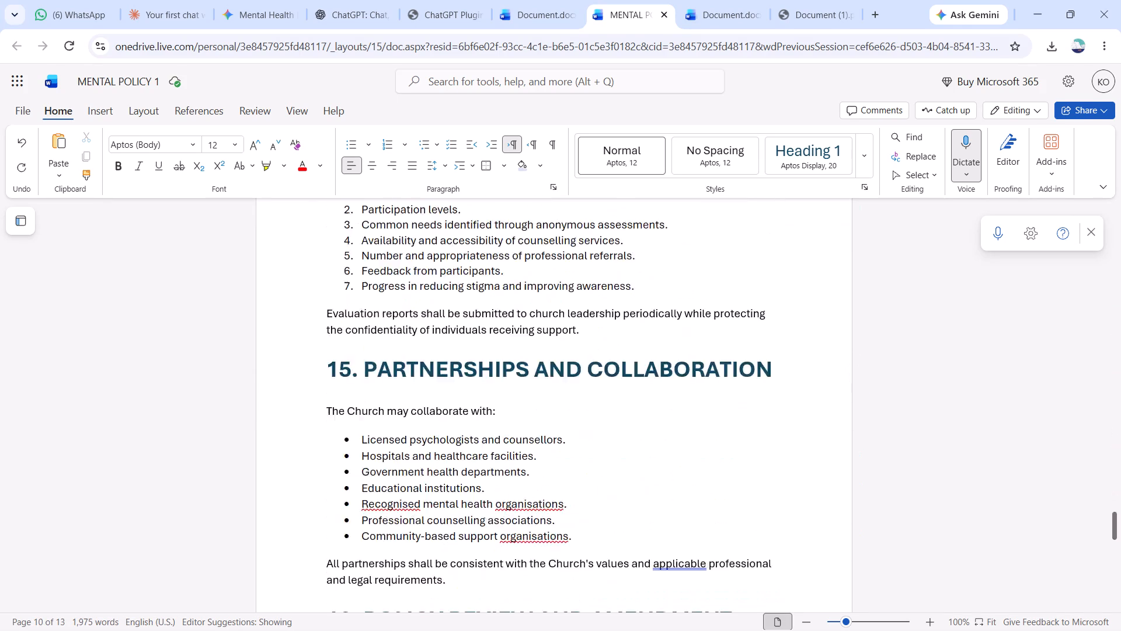
scroll(535, 278, down, 4)
Examine the policy's closing pages, from the signature lines and Official Church Stamp to the Recommendations before official adoption section.
scroll(535, 278, up, 4)
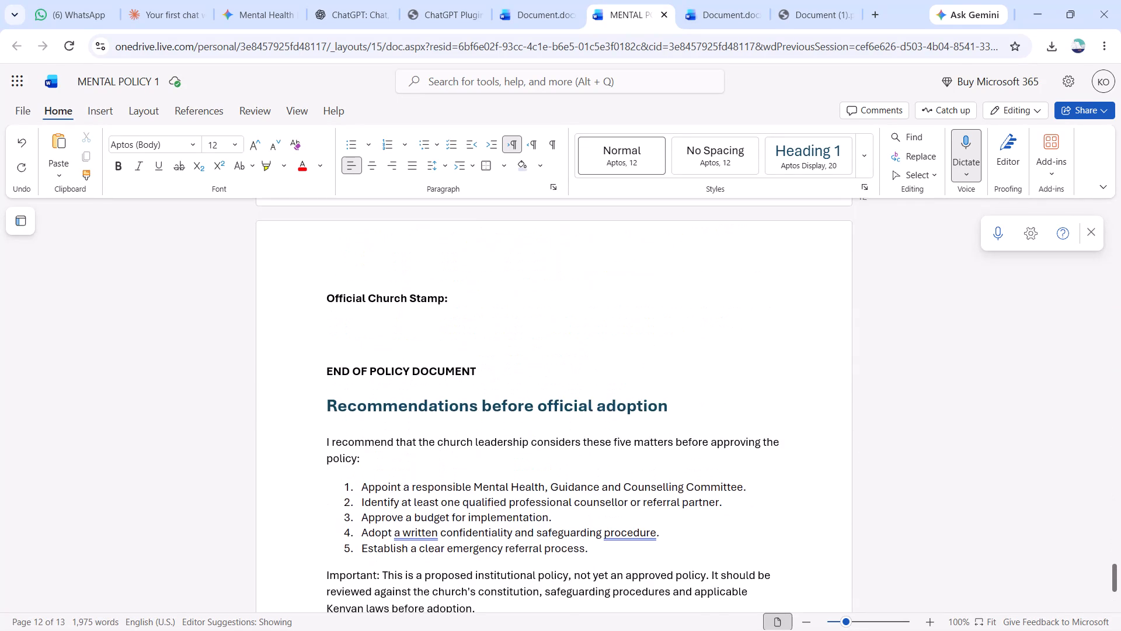
scroll(535, 278, up, 1)
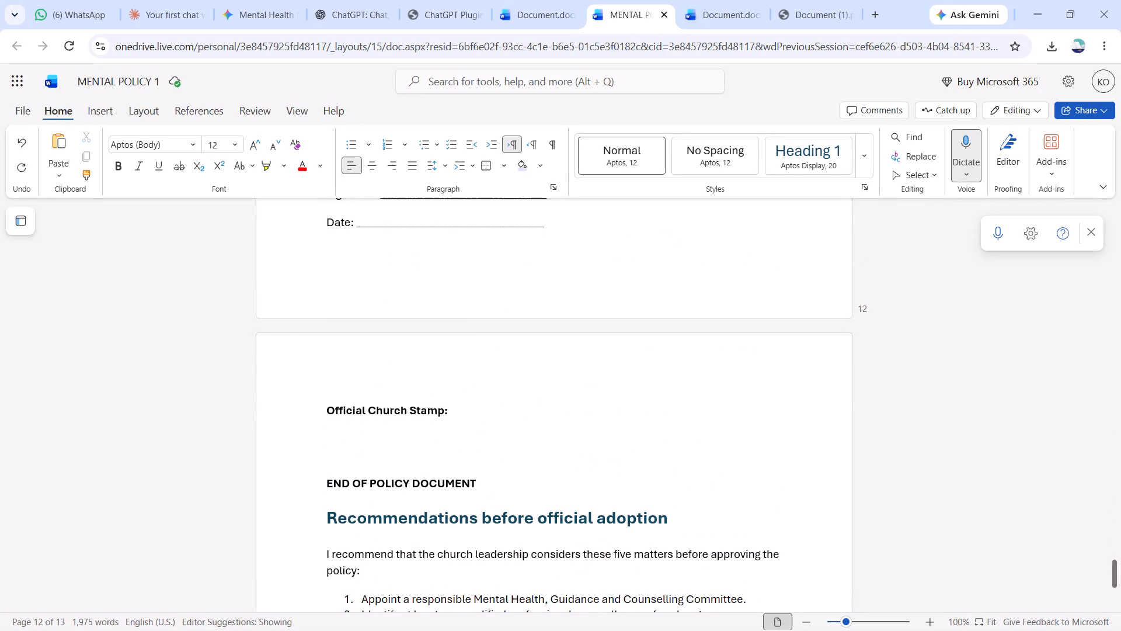
scroll(450, 469, down, 3)
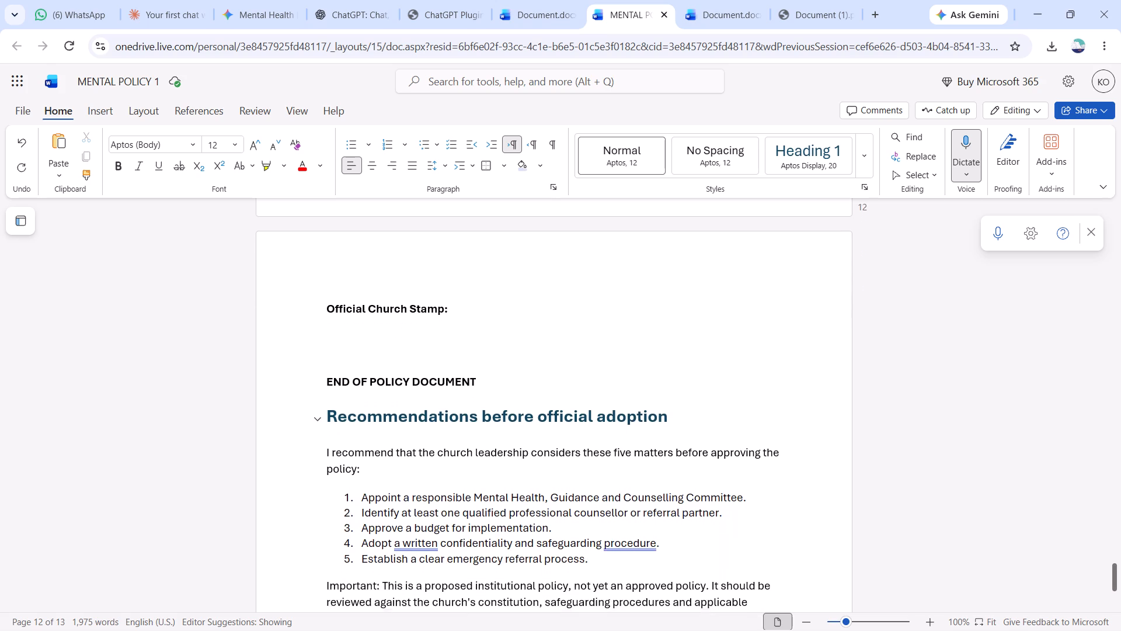
scroll(450, 469, down, 2)
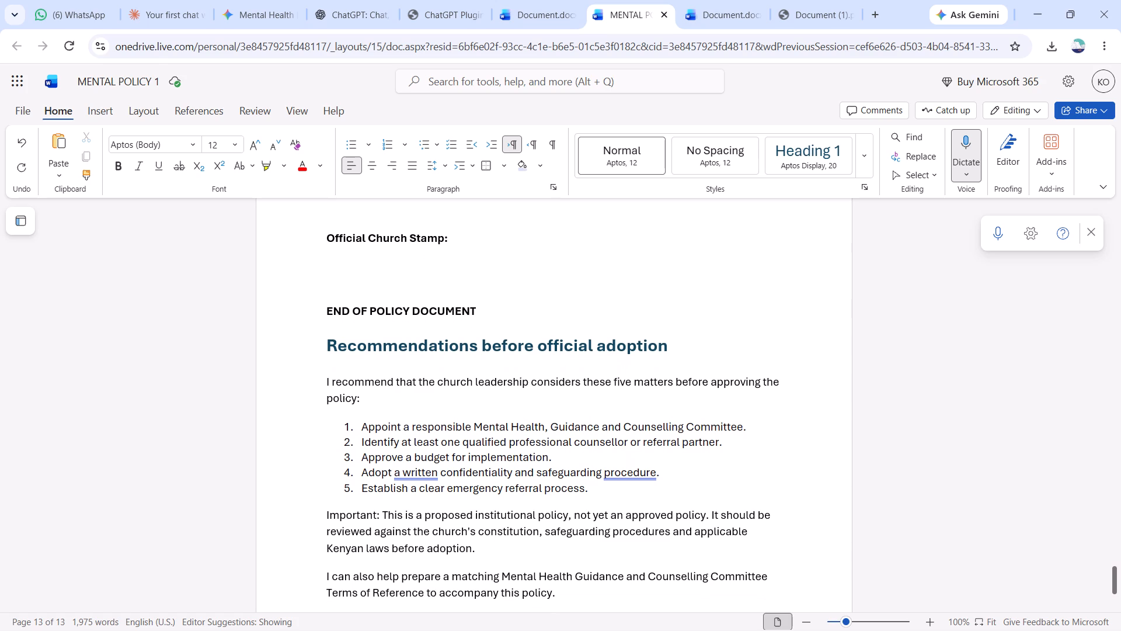
scroll(450, 469, up, 3)
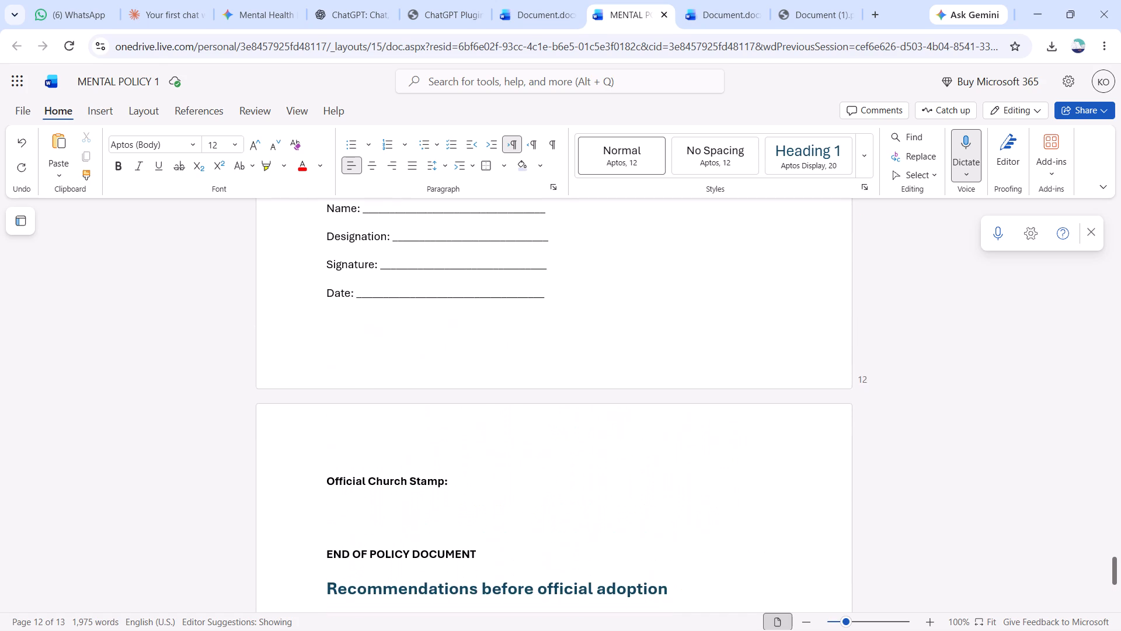
scroll(450, 469, down, 2)
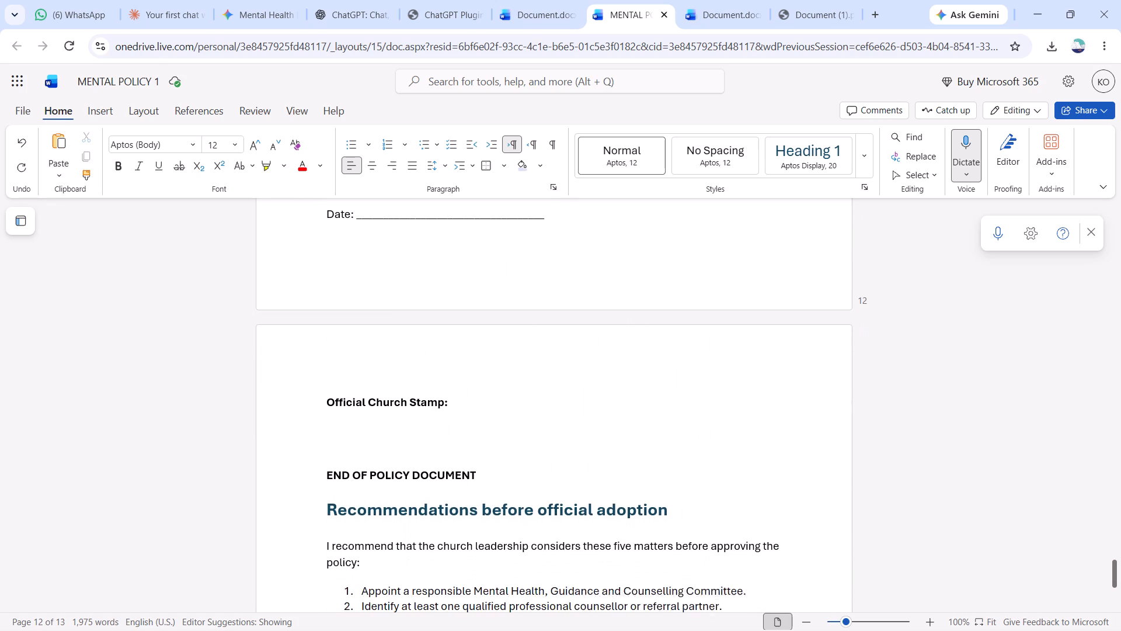
scroll(450, 469, down, 3)
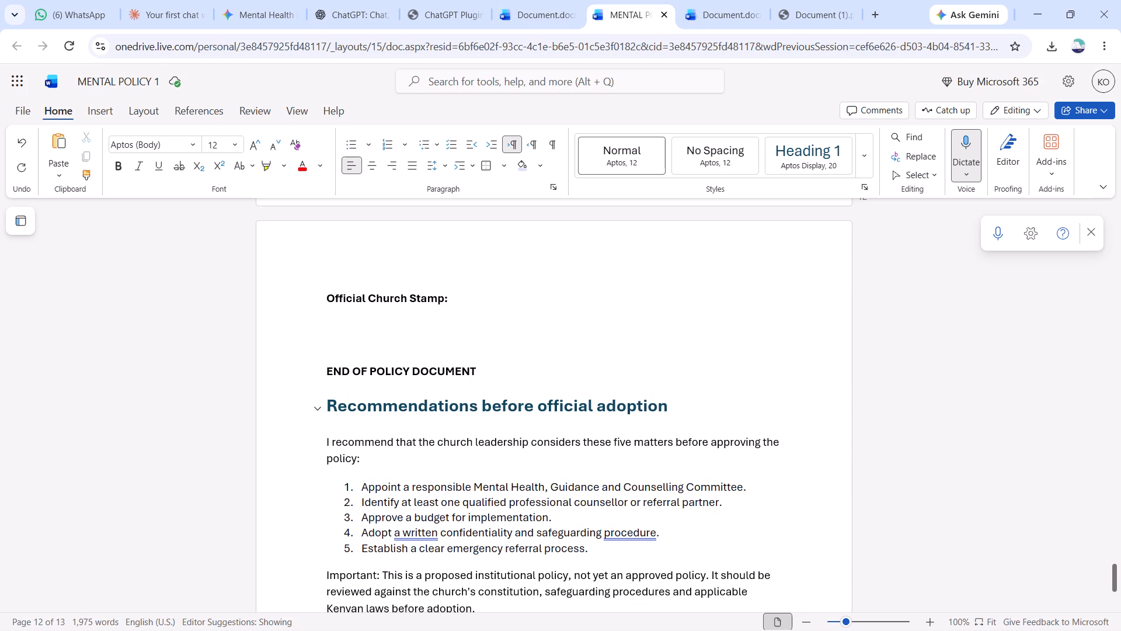
scroll(450, 469, down, 1)
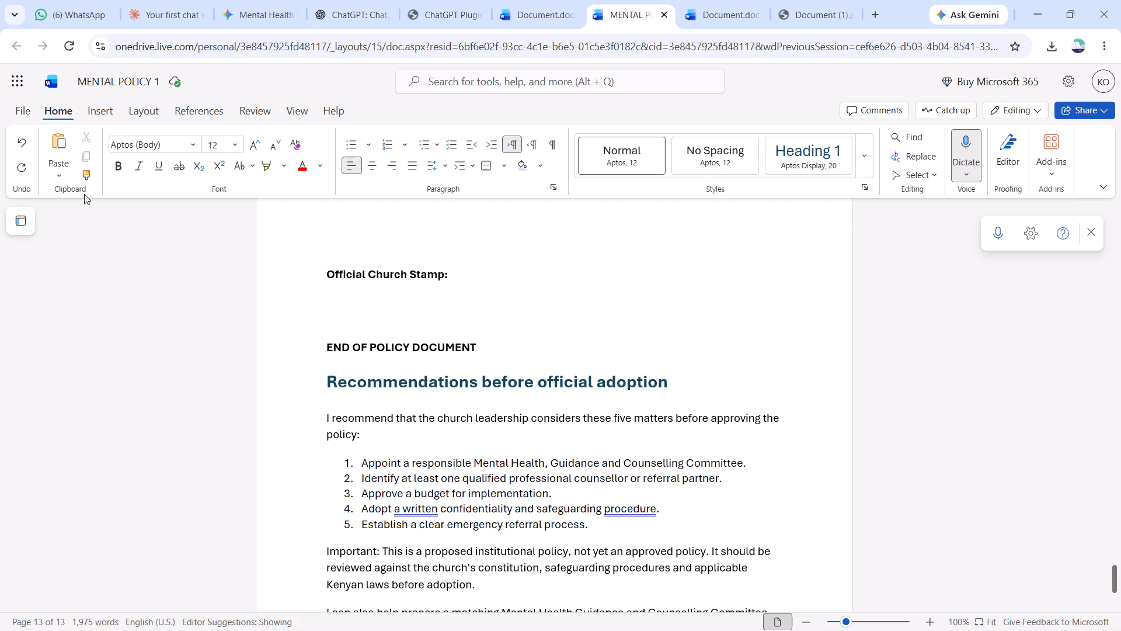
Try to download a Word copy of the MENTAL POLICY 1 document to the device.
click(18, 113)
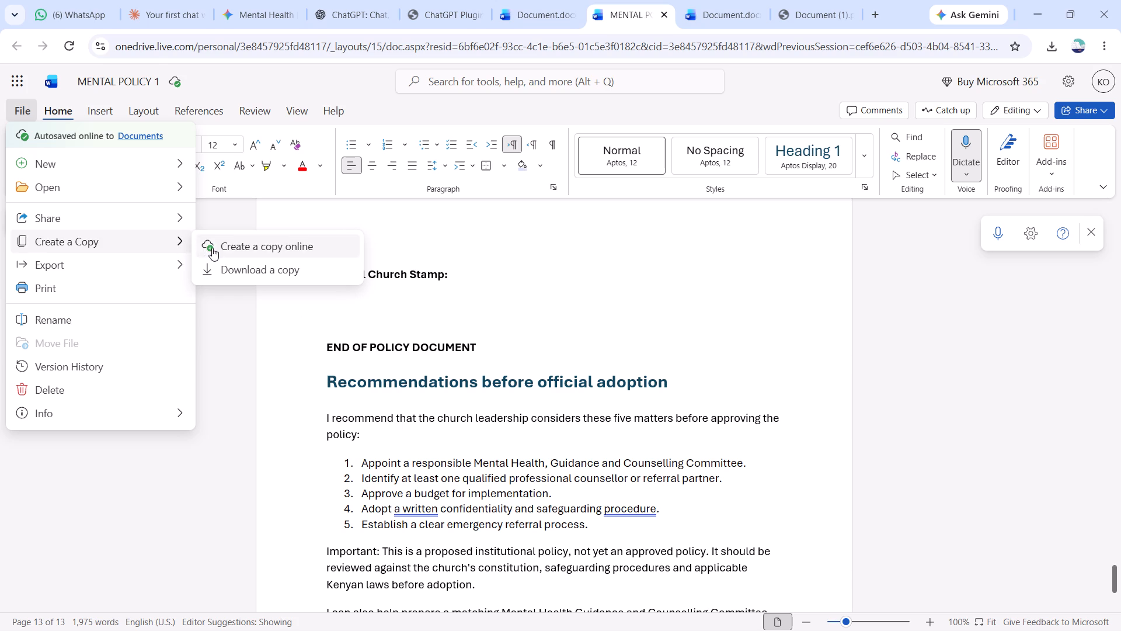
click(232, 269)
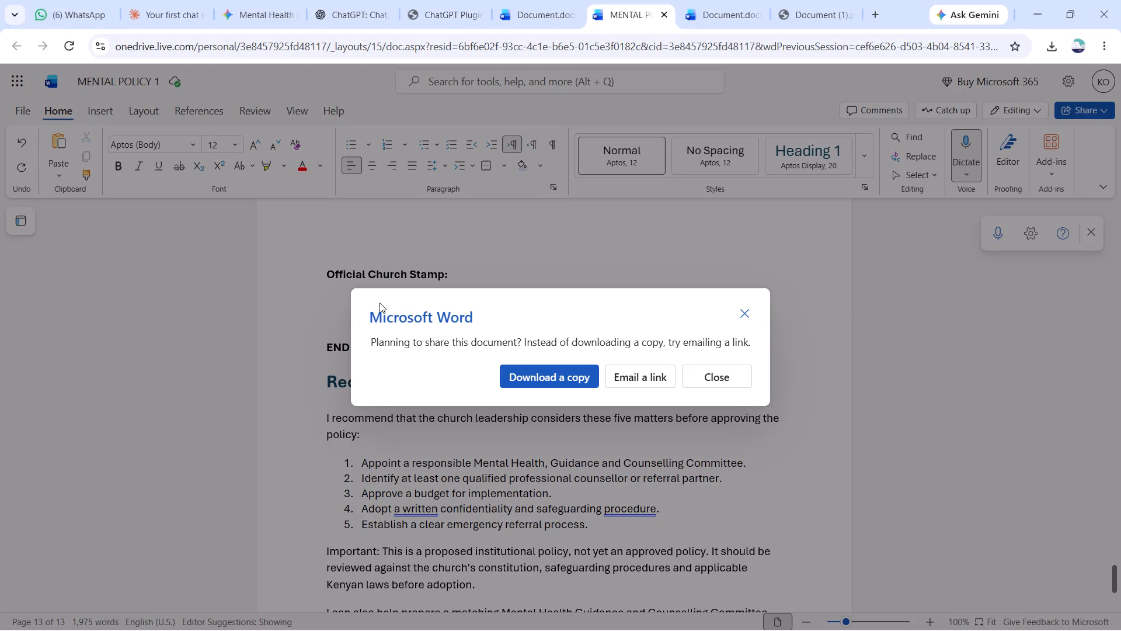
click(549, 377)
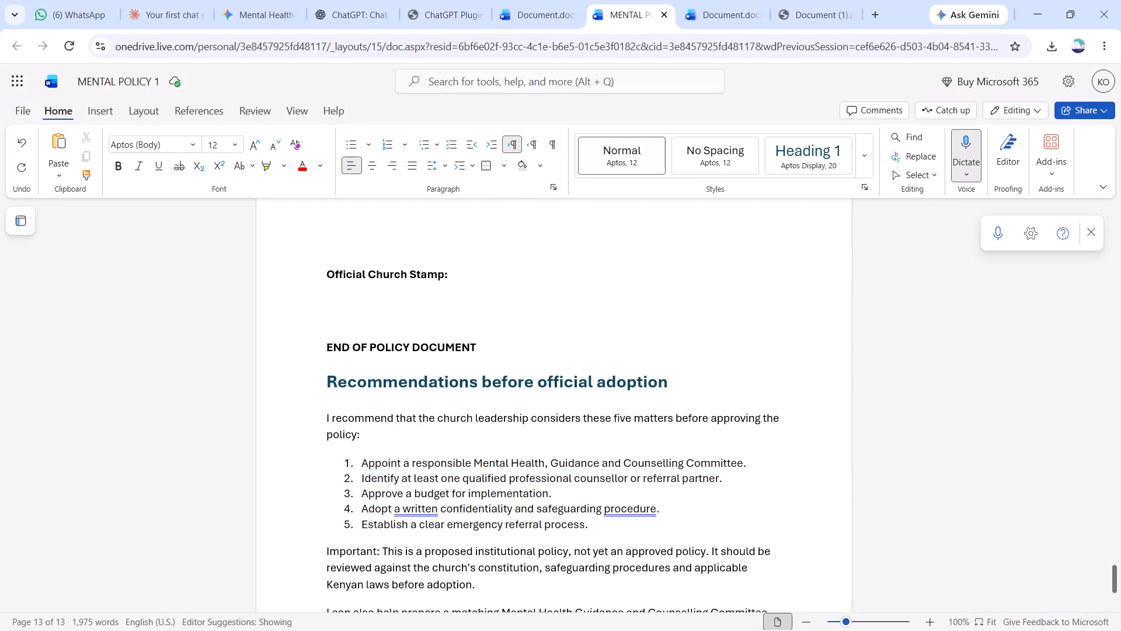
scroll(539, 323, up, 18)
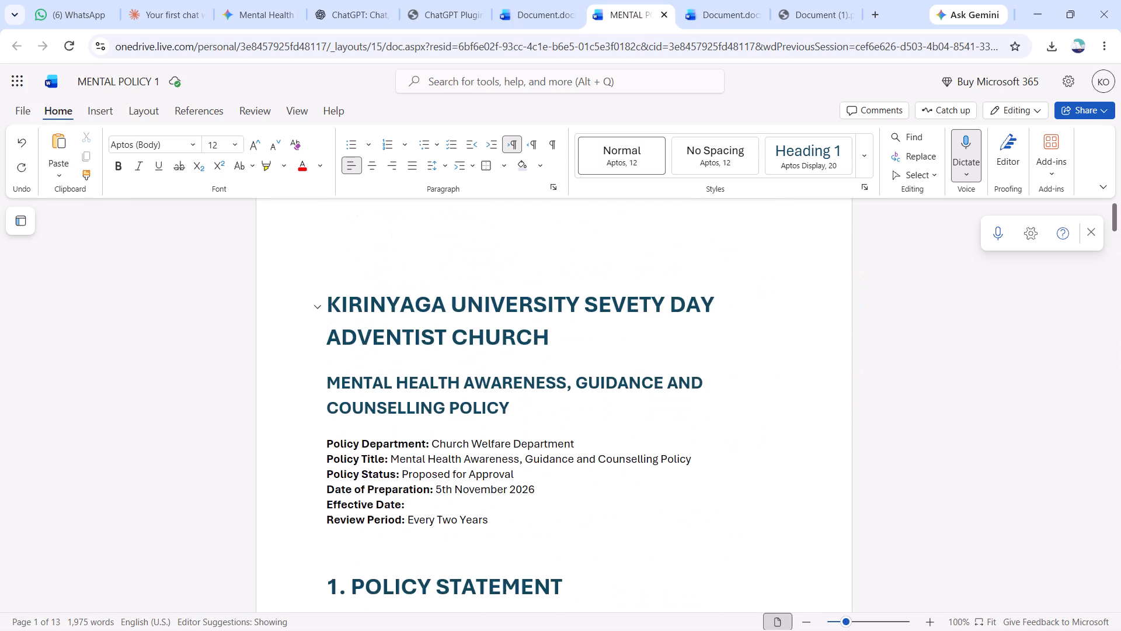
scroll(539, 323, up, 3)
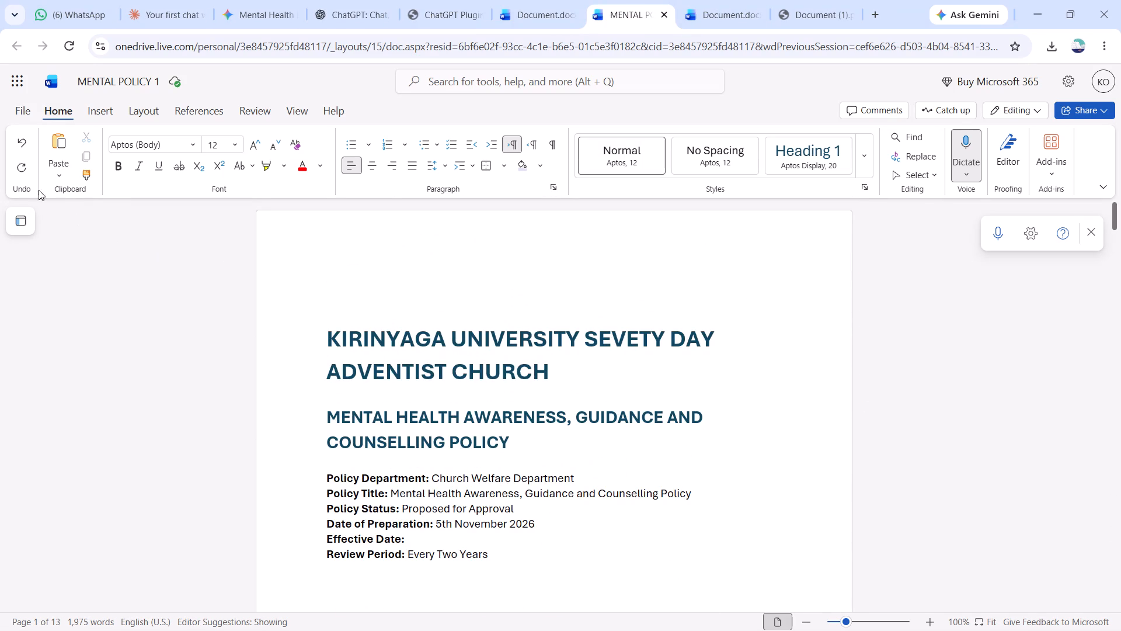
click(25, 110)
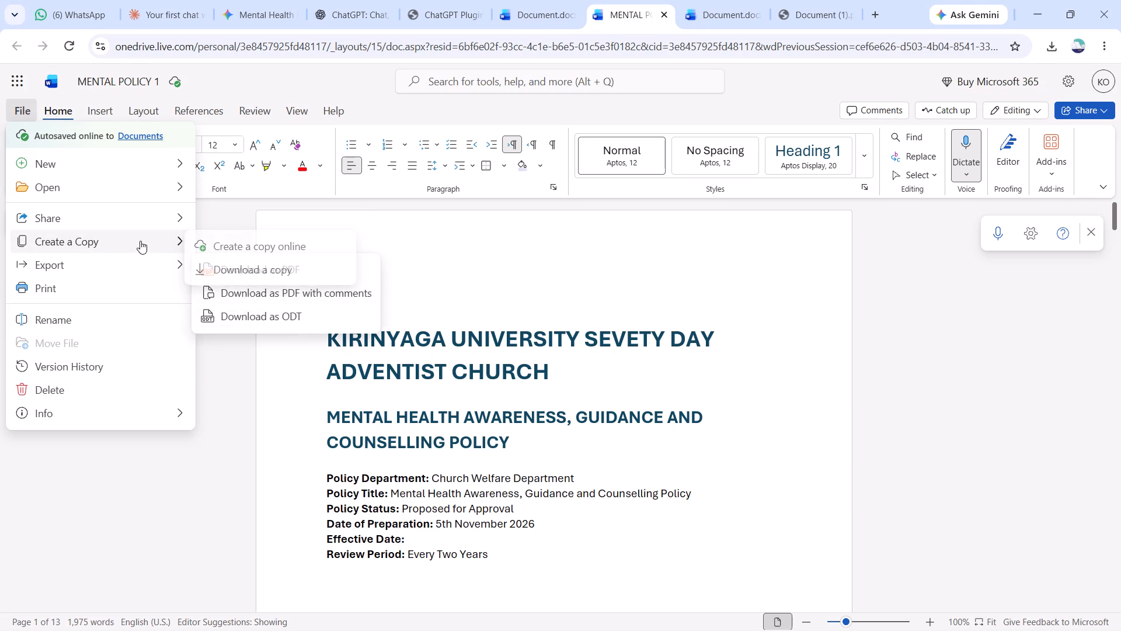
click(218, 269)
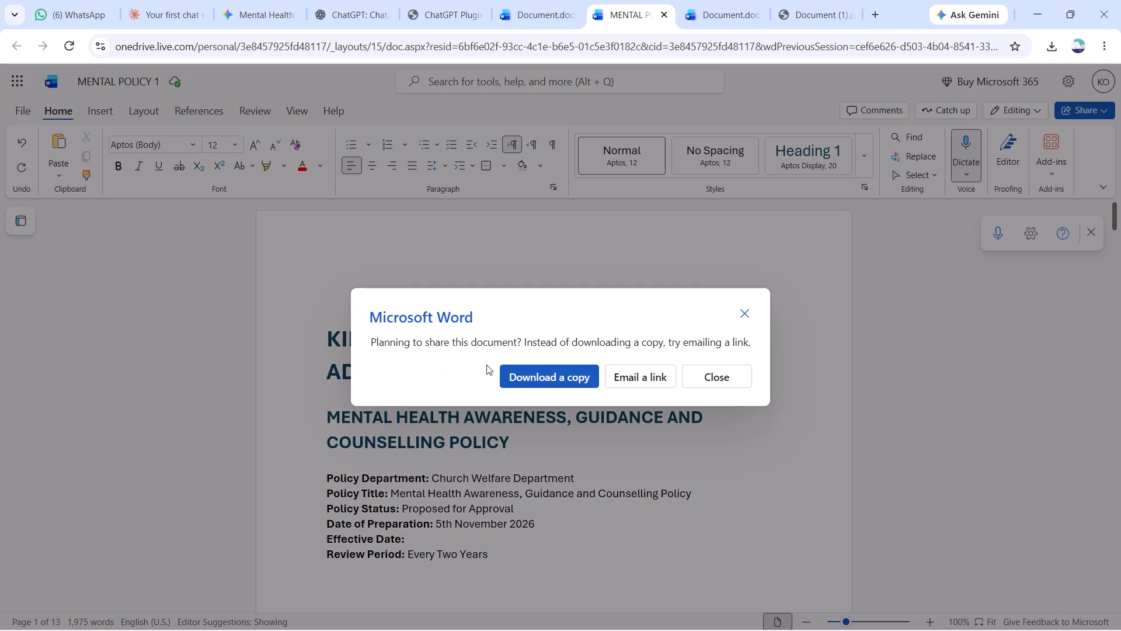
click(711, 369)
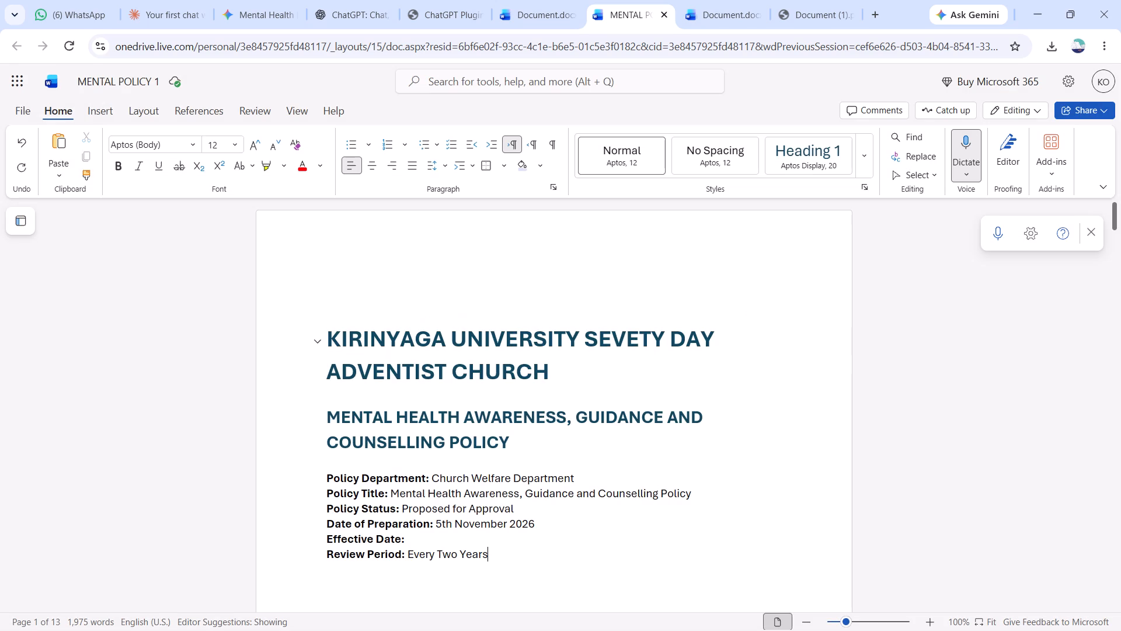
Export the MENTAL POLICY 1 document as a PDF and download it to the device.
click(21, 109)
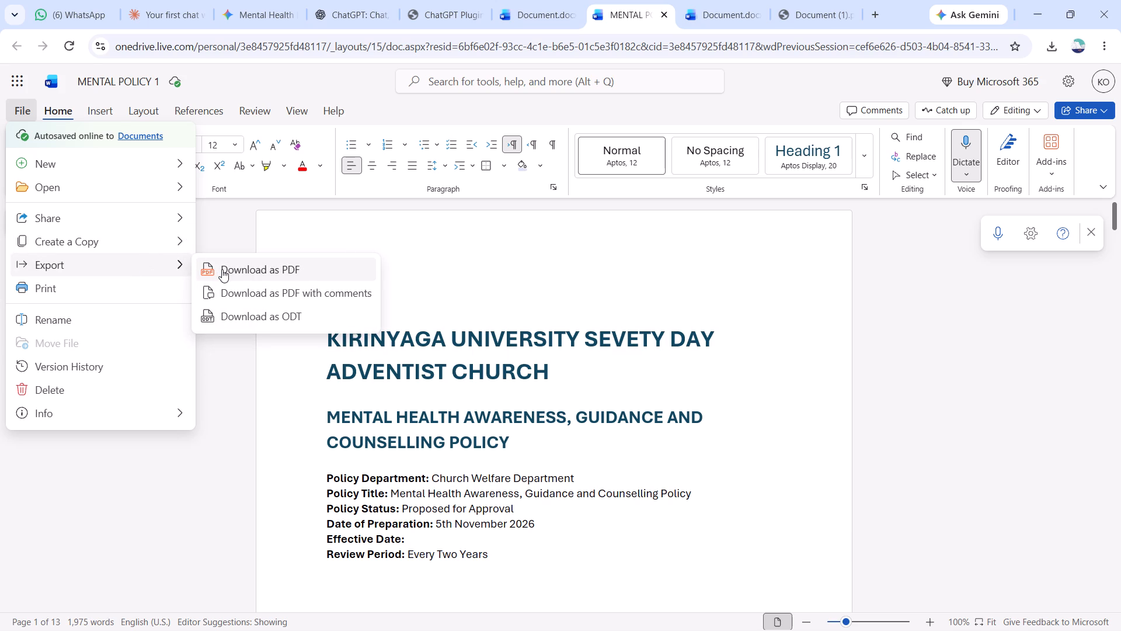
click(222, 269)
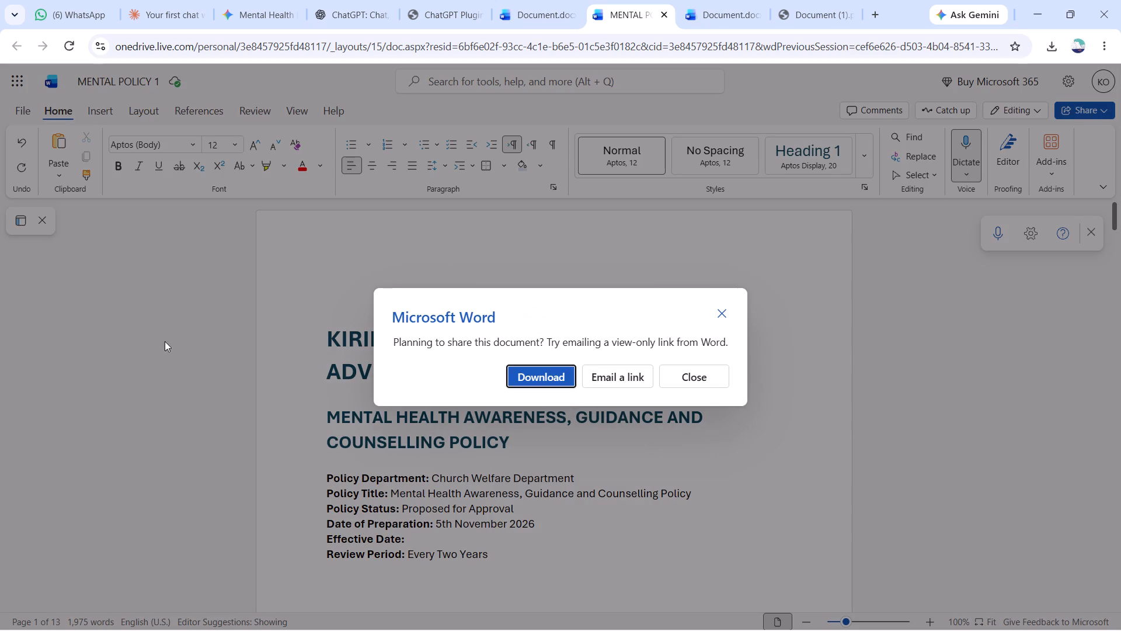
click(535, 372)
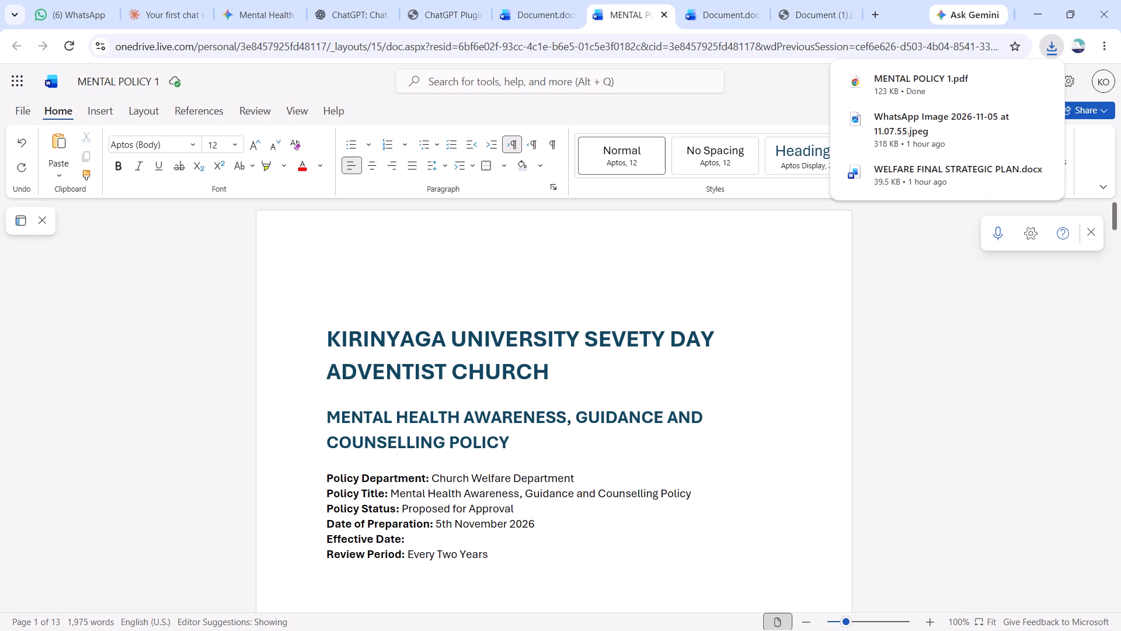
Skim the Word version of the policy from the details block to section 10, Emergency Response and Referral Procedures.
scroll(517, 320, down, 3)
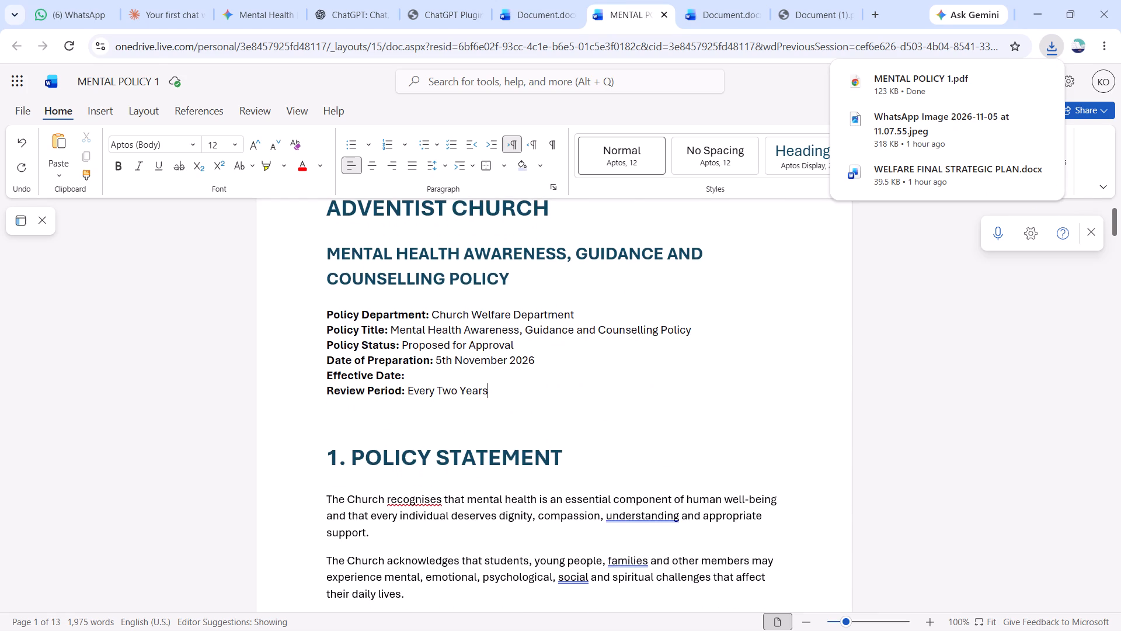
scroll(517, 320, down, 5)
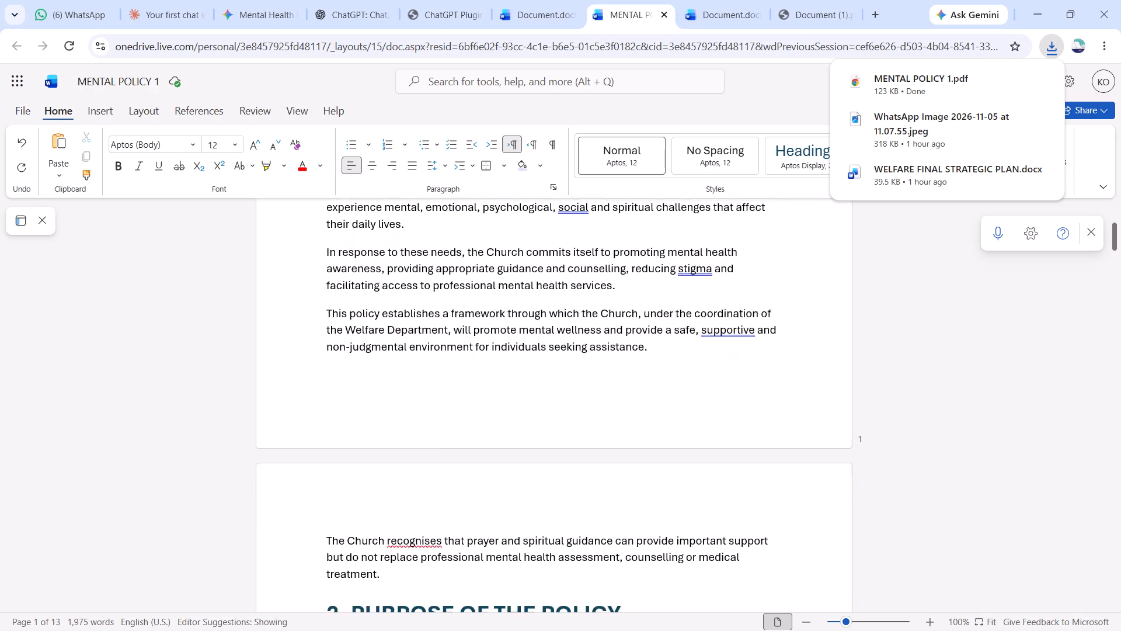
scroll(517, 320, down, 10)
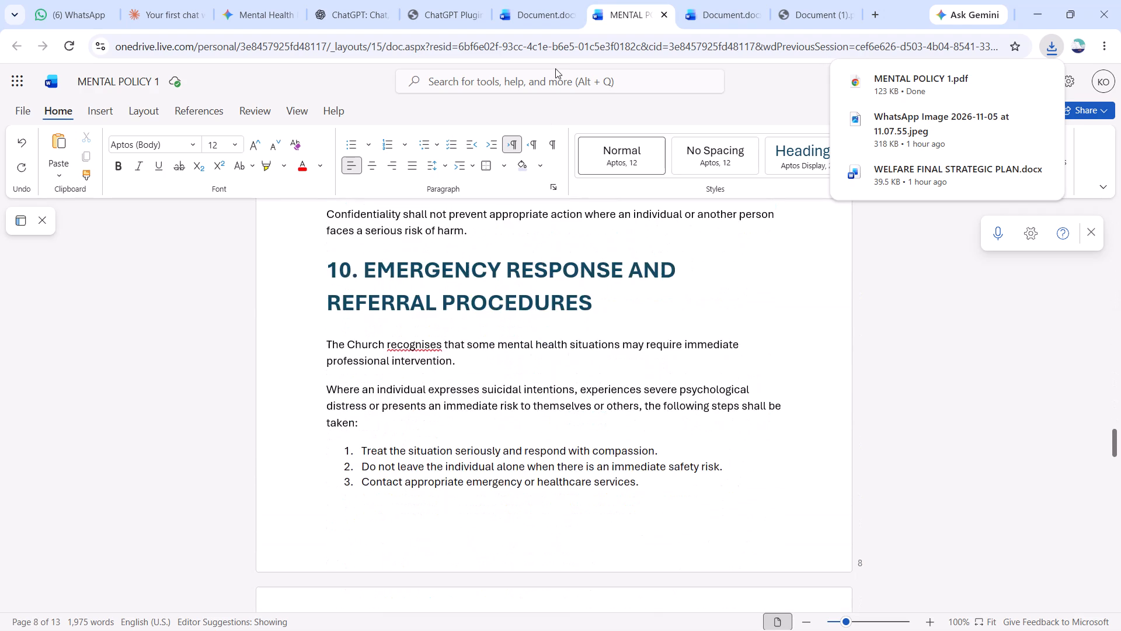
scroll(555, 68, down, 1)
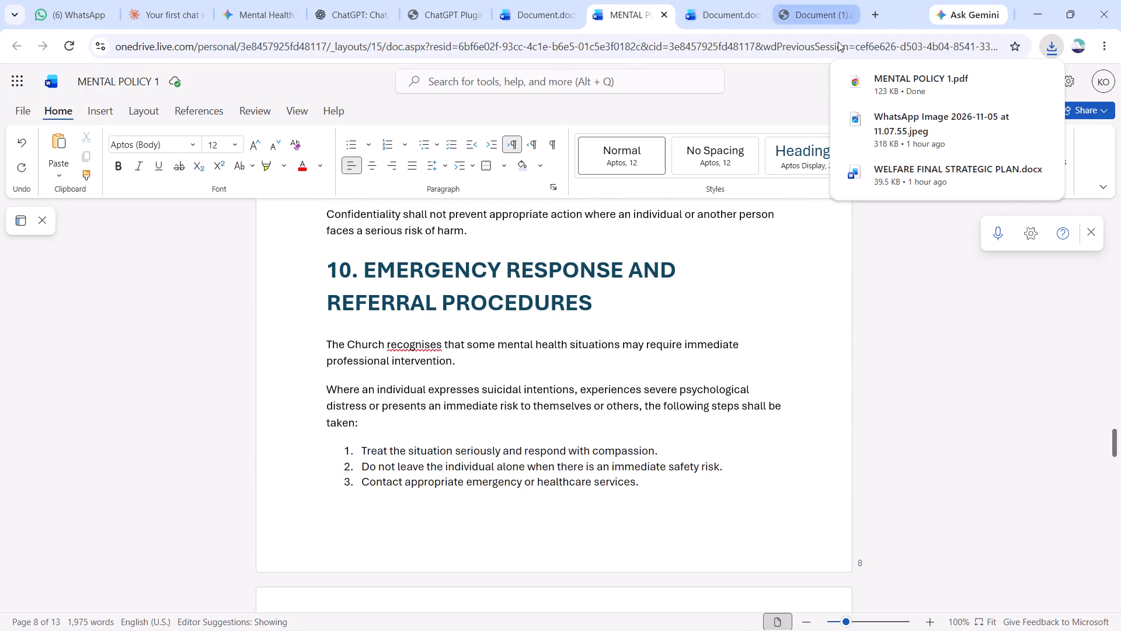
Open the downloaded MENTAL POLICY 1 PDF and read from the title block through section 5, Guiding Principles.
click(904, 89)
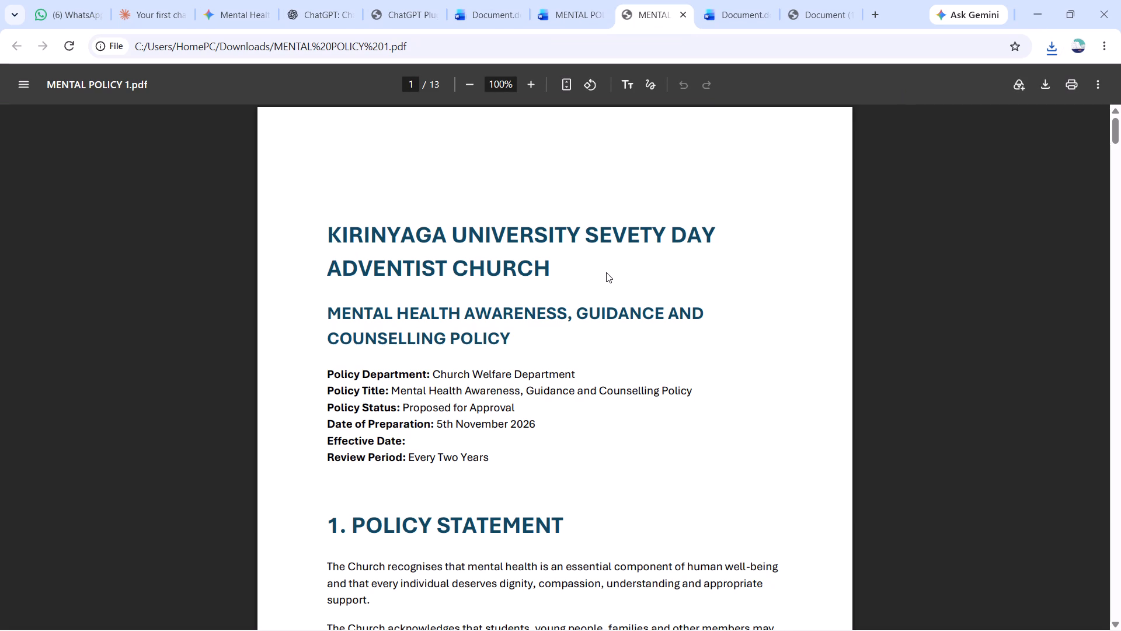
scroll(606, 272, down, 2)
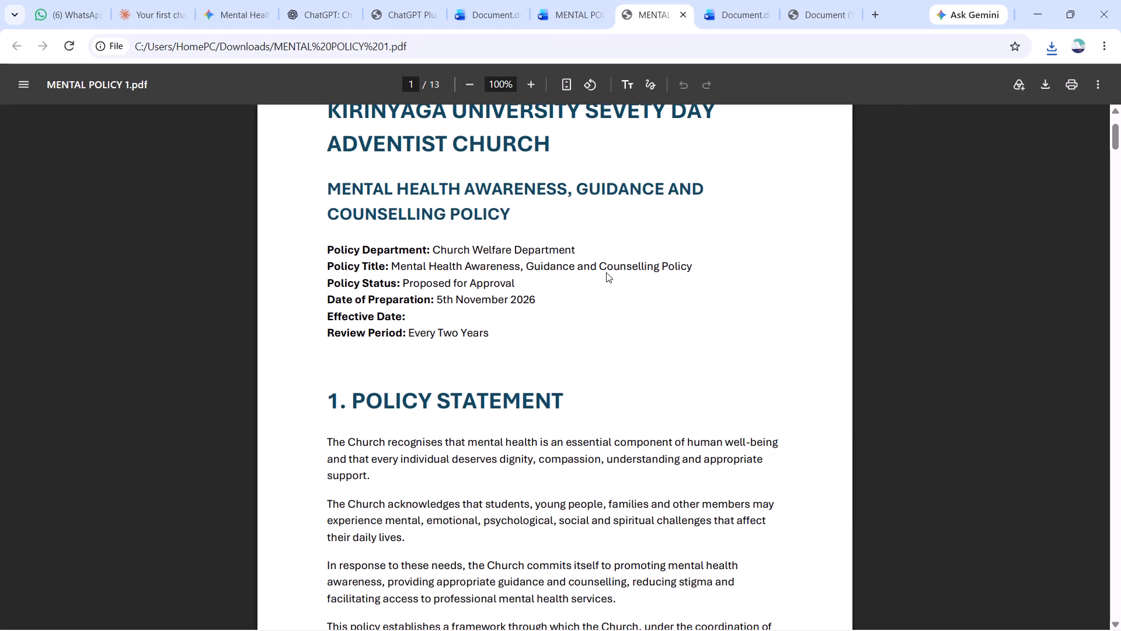
scroll(606, 272, down, 5)
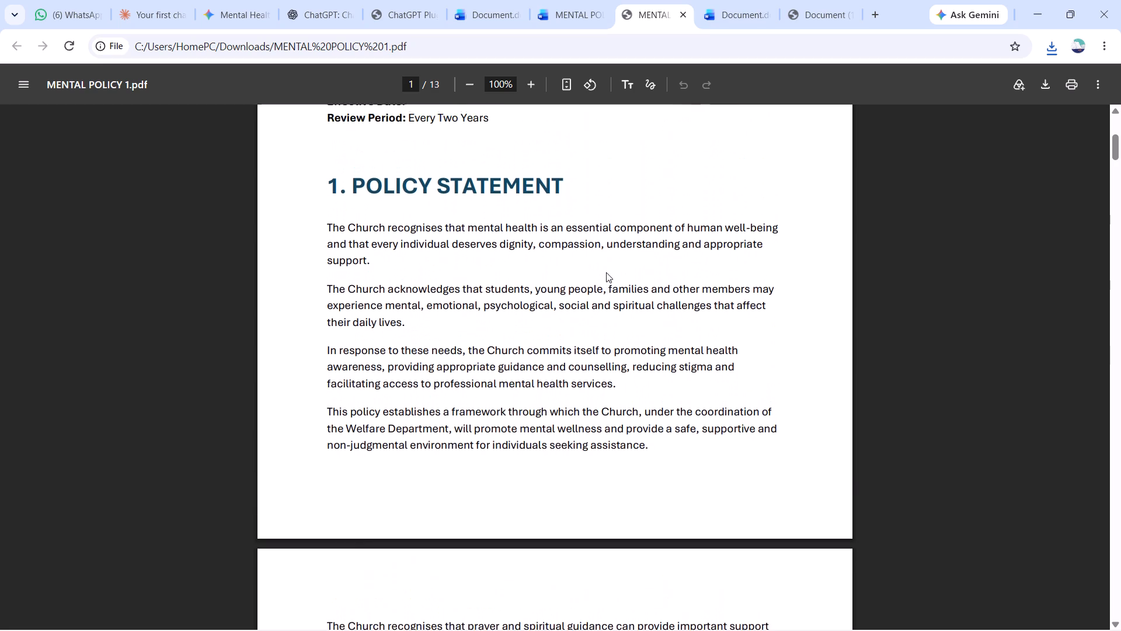
scroll(606, 272, down, 2)
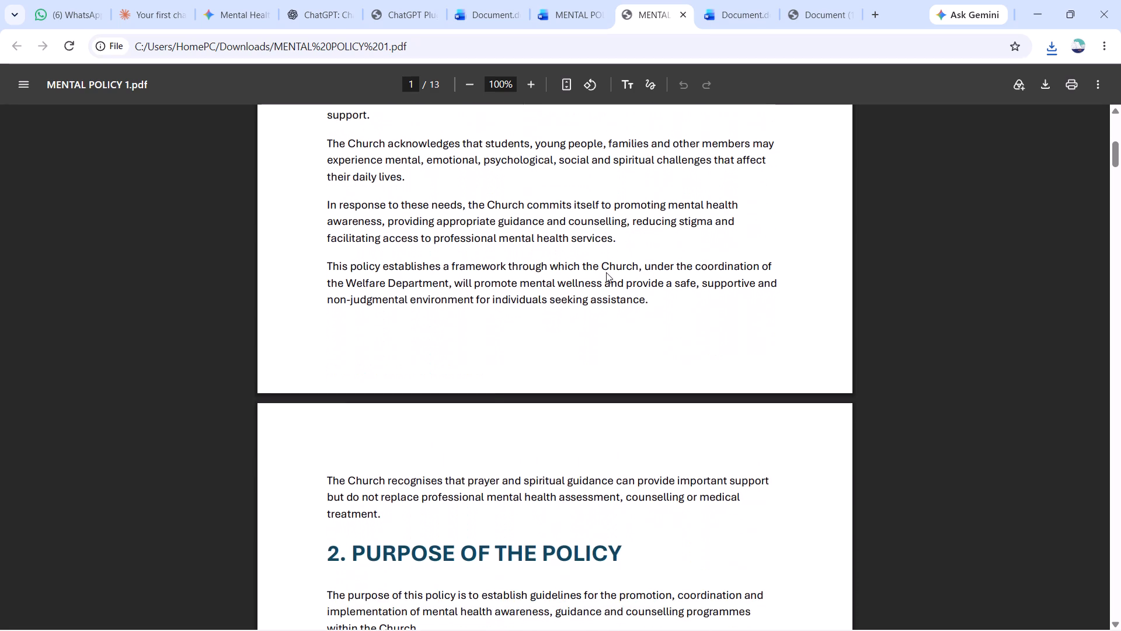
scroll(606, 272, down, 4)
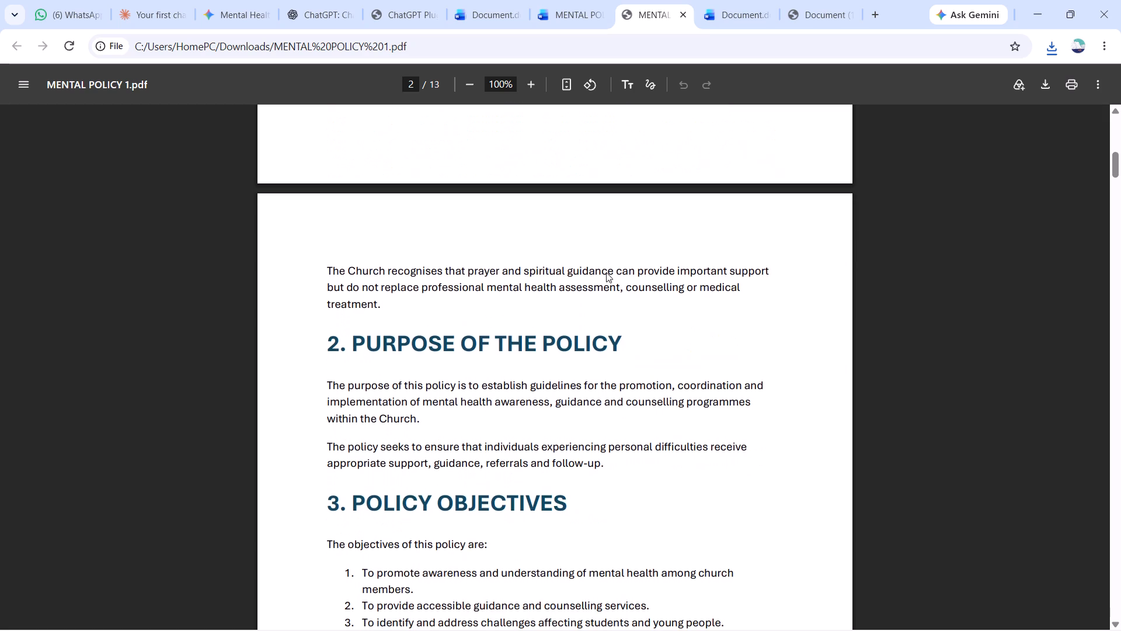
scroll(606, 272, down, 5)
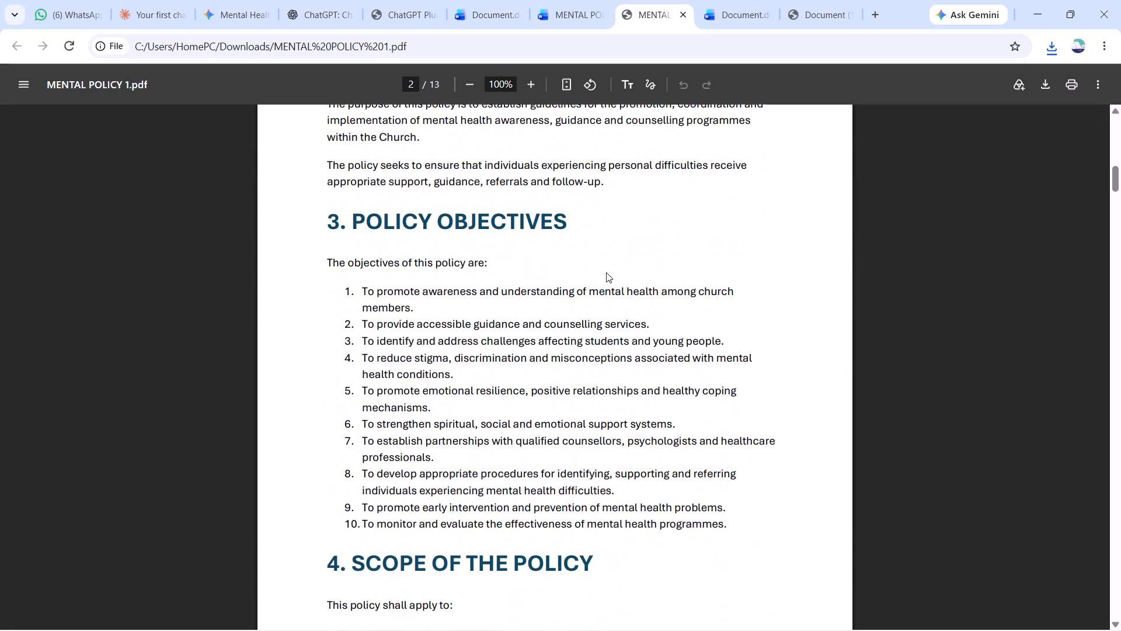
scroll(606, 272, down, 8)
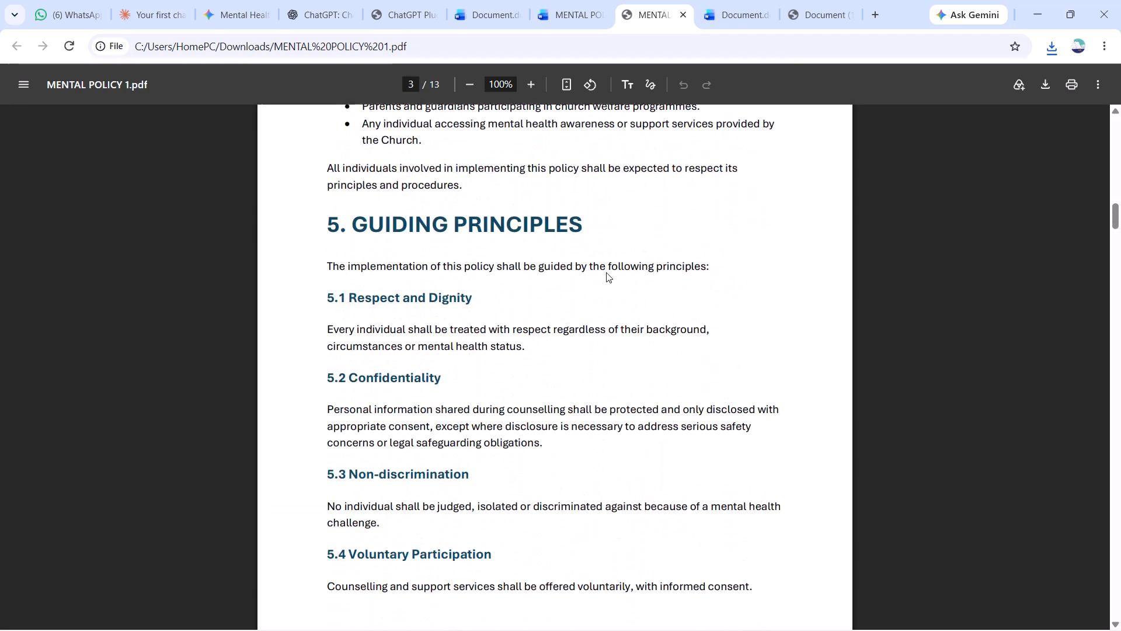
Skim the rest of the PDF through Resources and Budget and Policy Approval and Adoption to the closing Recommendations before official adoption.
scroll(606, 272, down, 9)
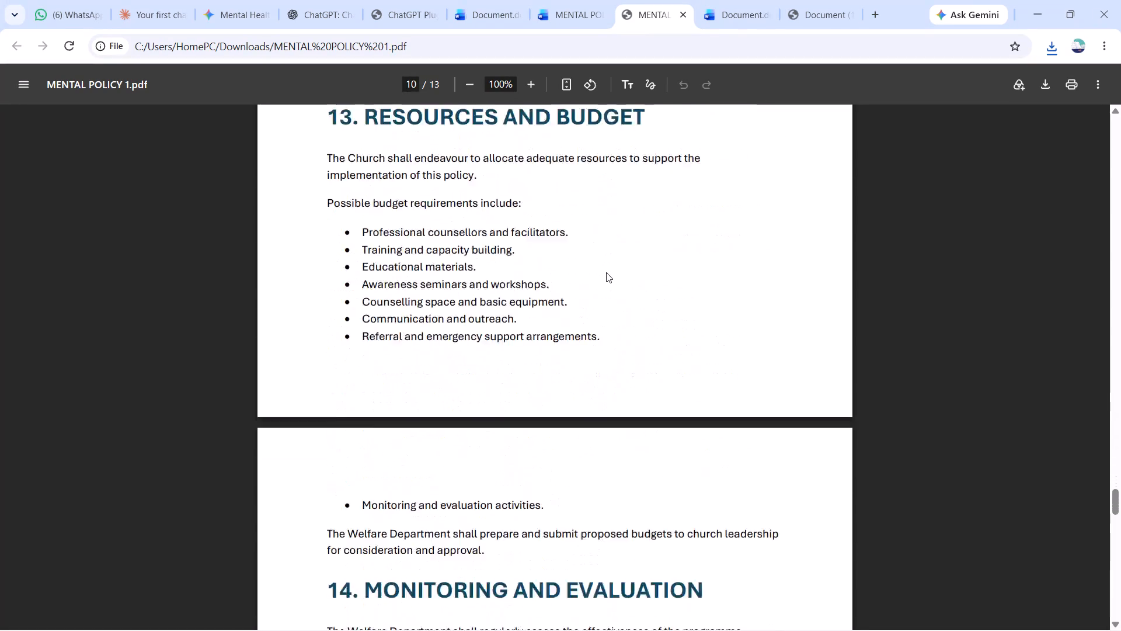
scroll(606, 272, down, 6)
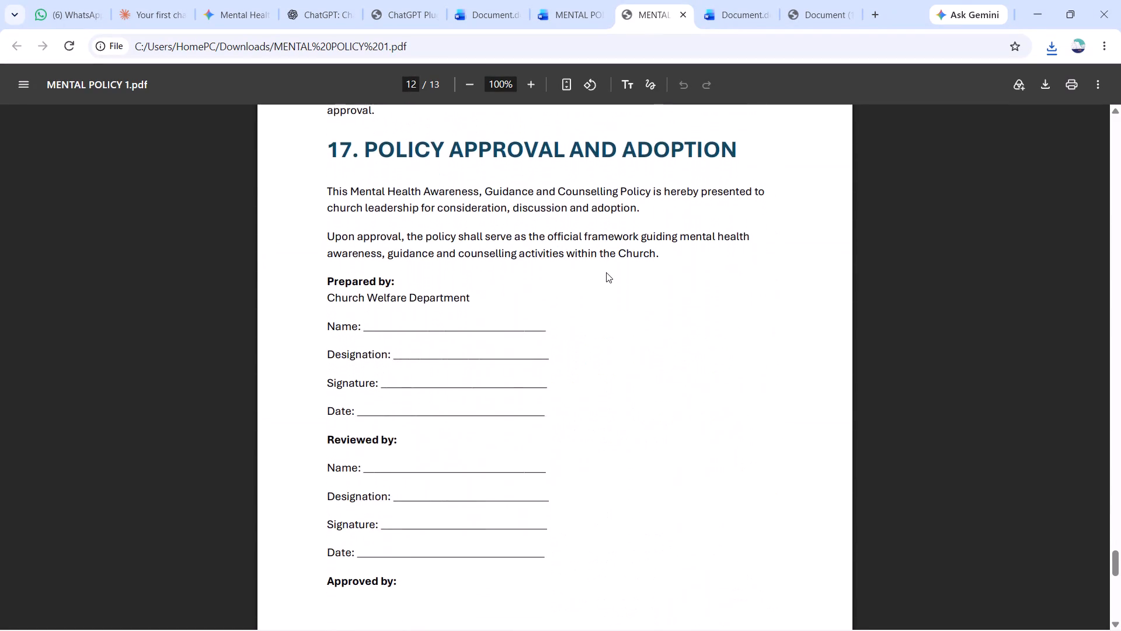
scroll(606, 272, down, 6)
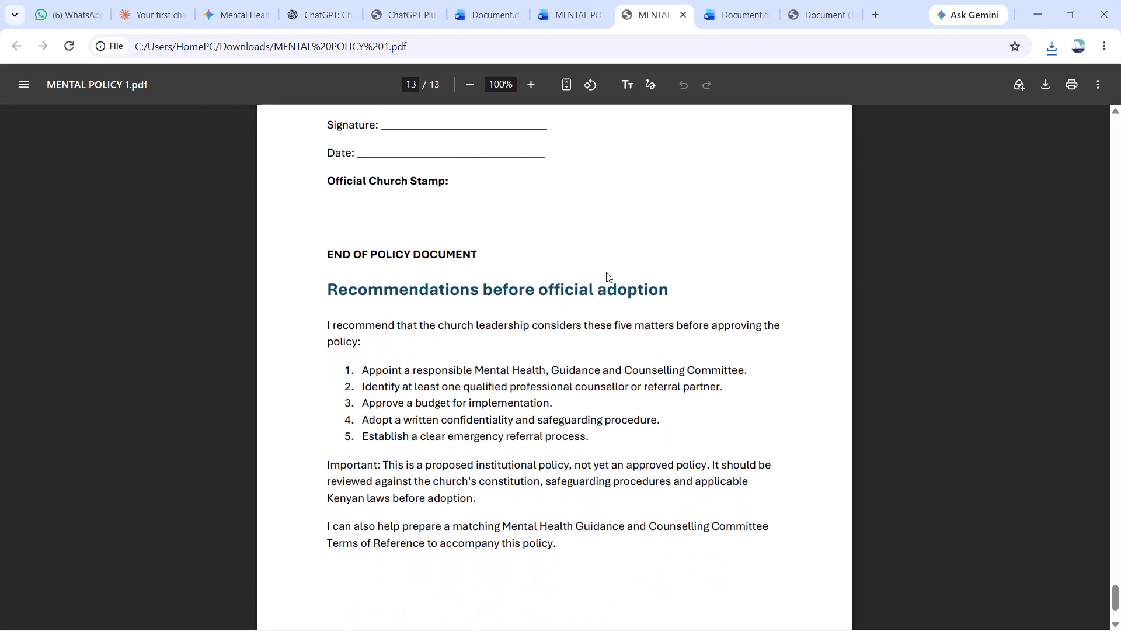
scroll(606, 272, down, 2)
Look back through the PDF from the Official Church Stamp area and sections 17 and 16 to the title block on page 1.
scroll(606, 272, up, 4)
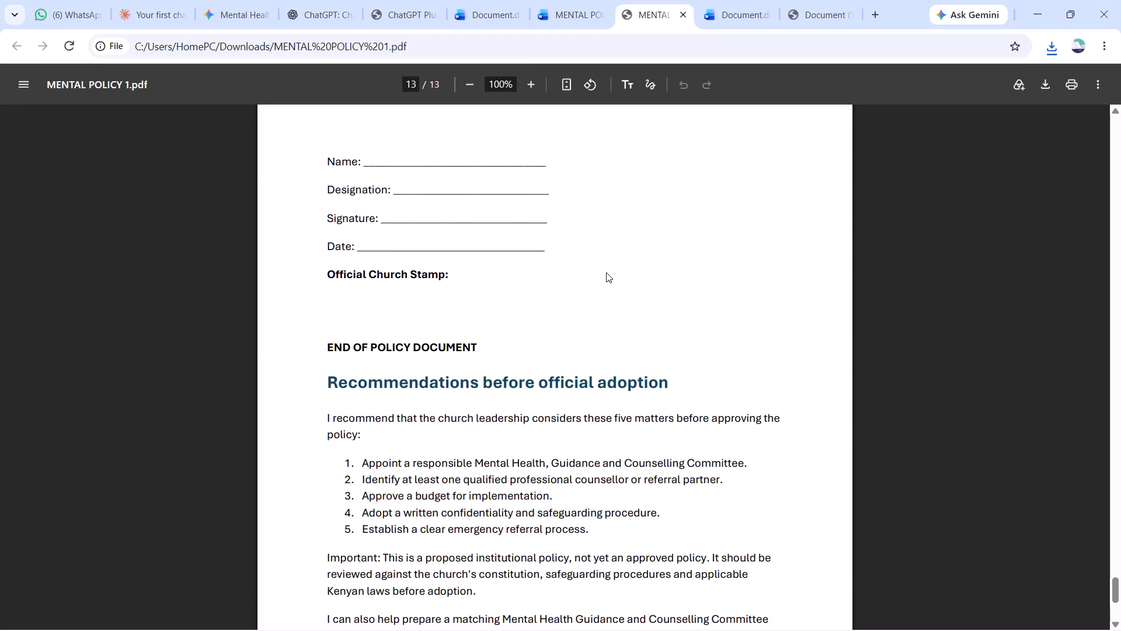
scroll(606, 272, up, 3)
scroll(606, 272, down, 2)
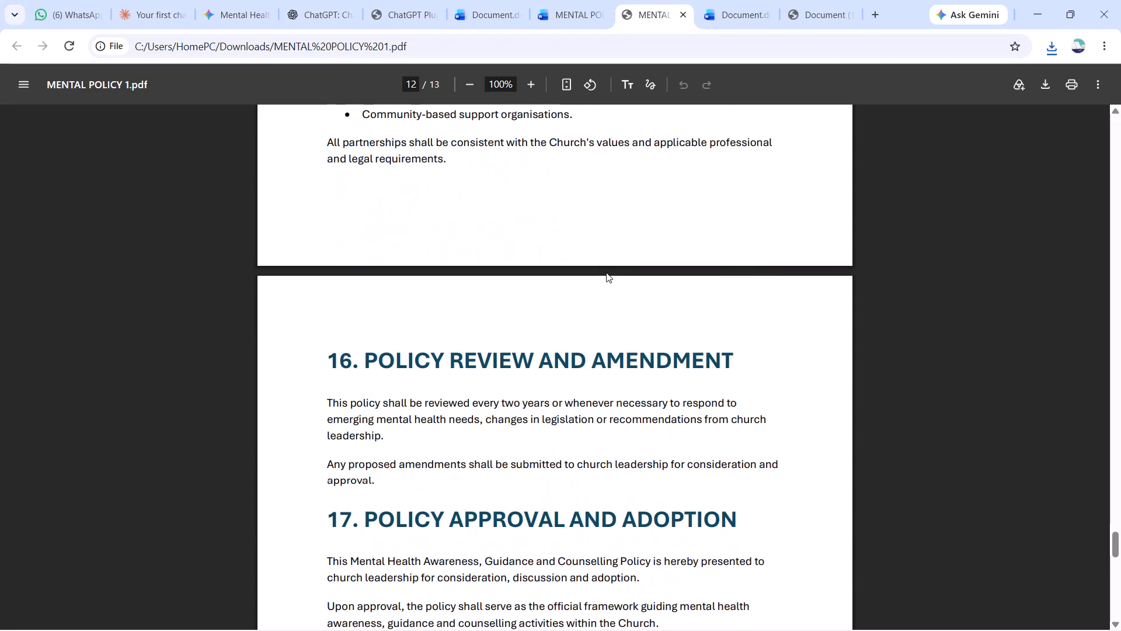
scroll(606, 272, up, 10)
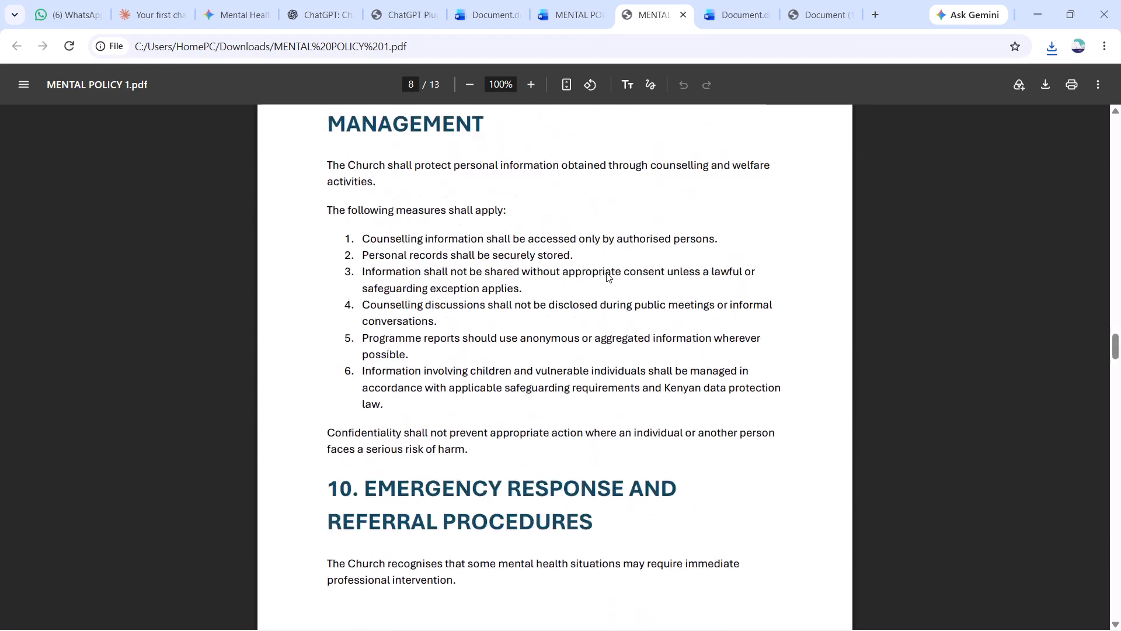
scroll(606, 272, up, 10)
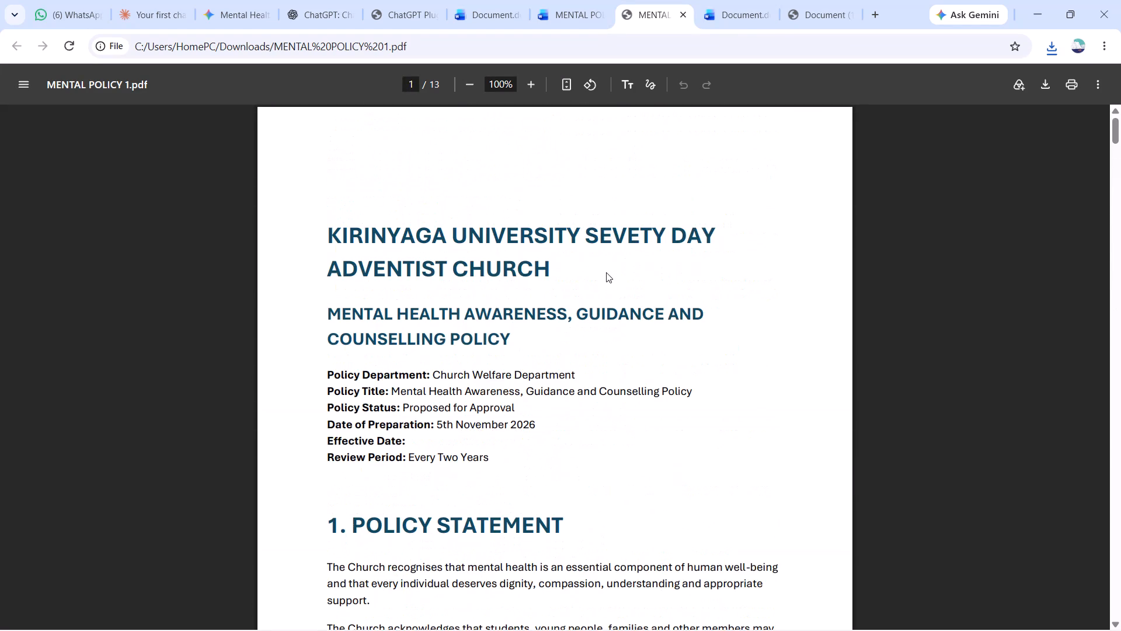
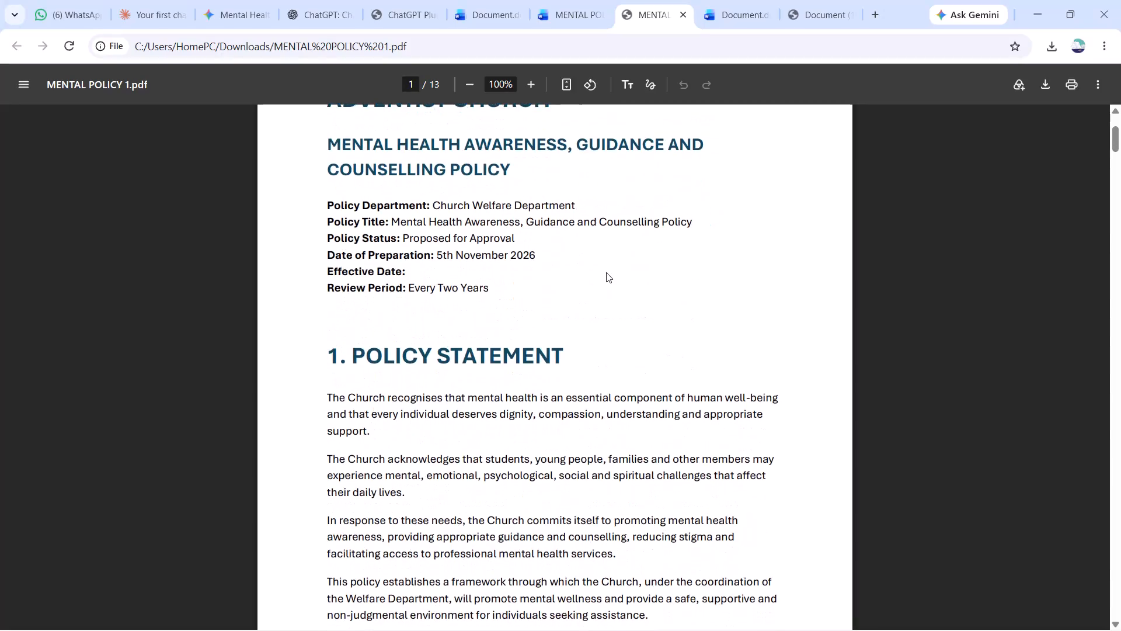
Reread the policy PDF from the title block and Policy Statement through Guiding Principles to section 6, Mental Health Awareness Programmes.
scroll(606, 272, down, 6)
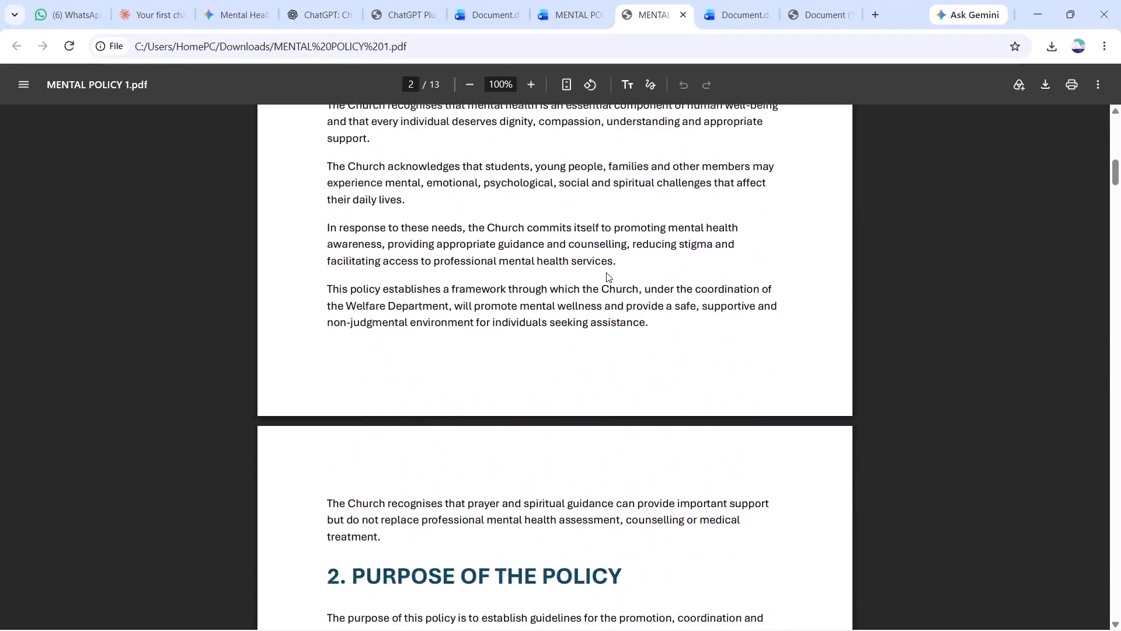
scroll(606, 272, down, 7)
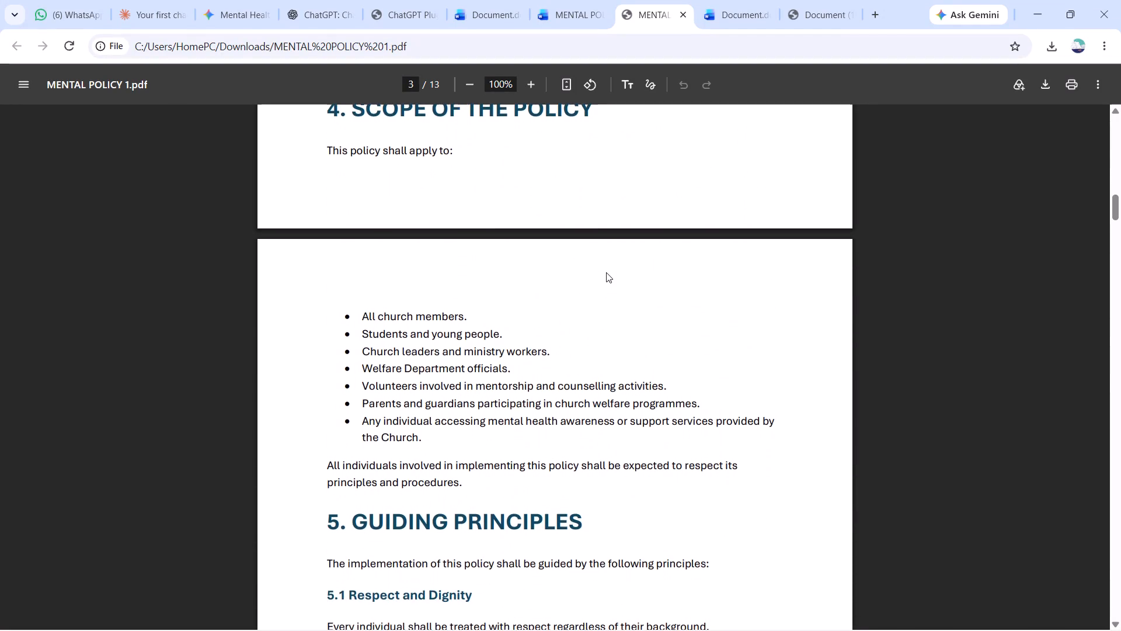
scroll(606, 272, down, 2)
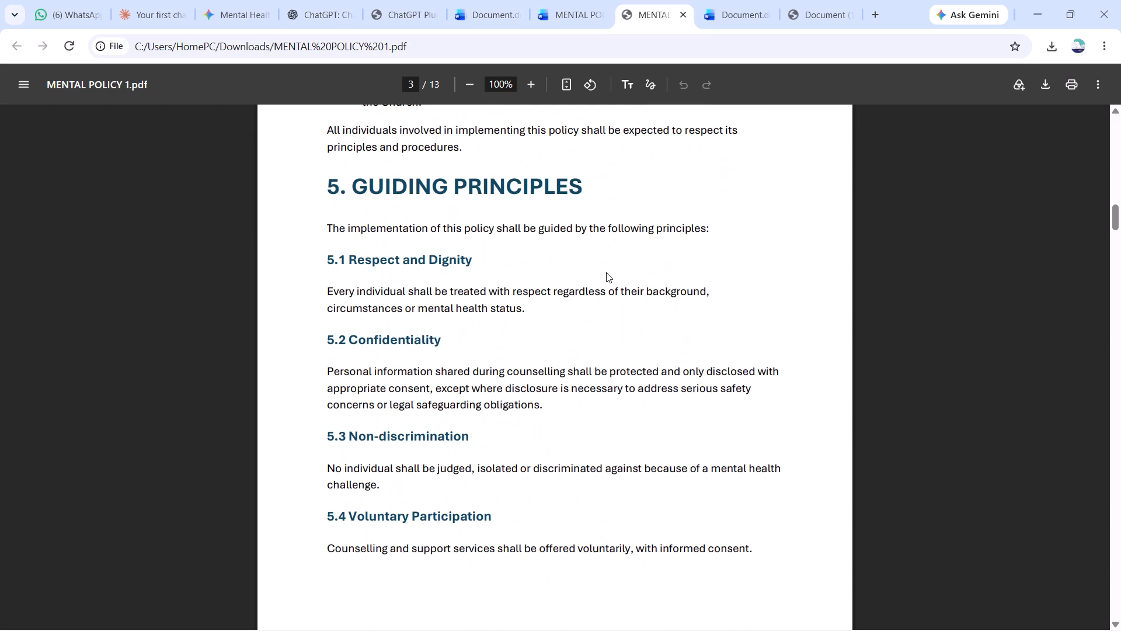
scroll(606, 272, down, 2)
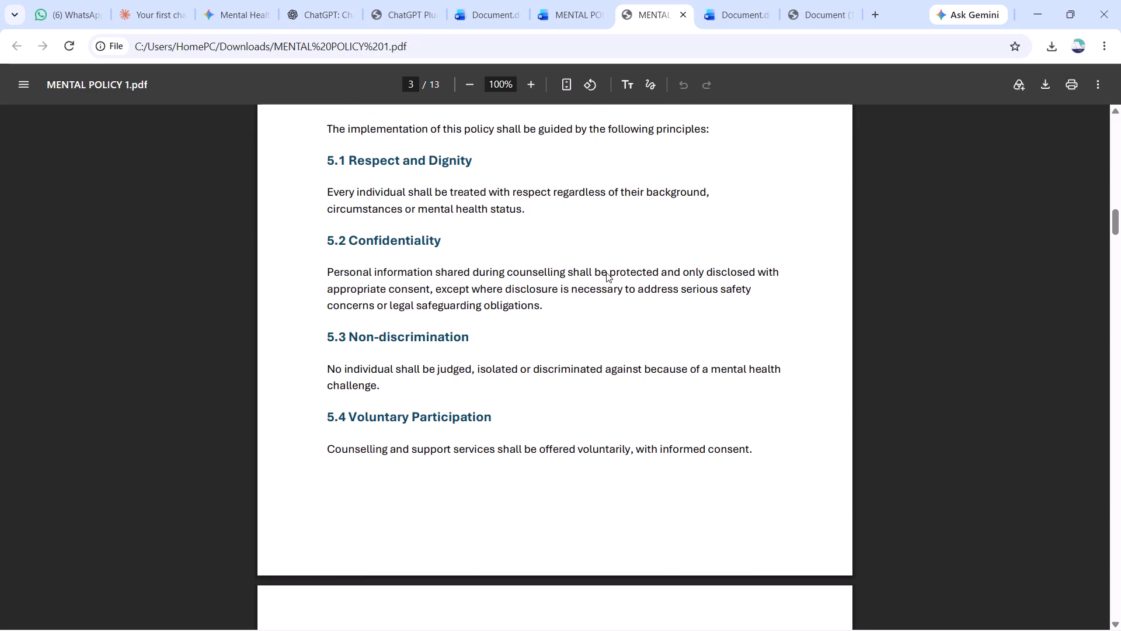
scroll(606, 272, down, 2)
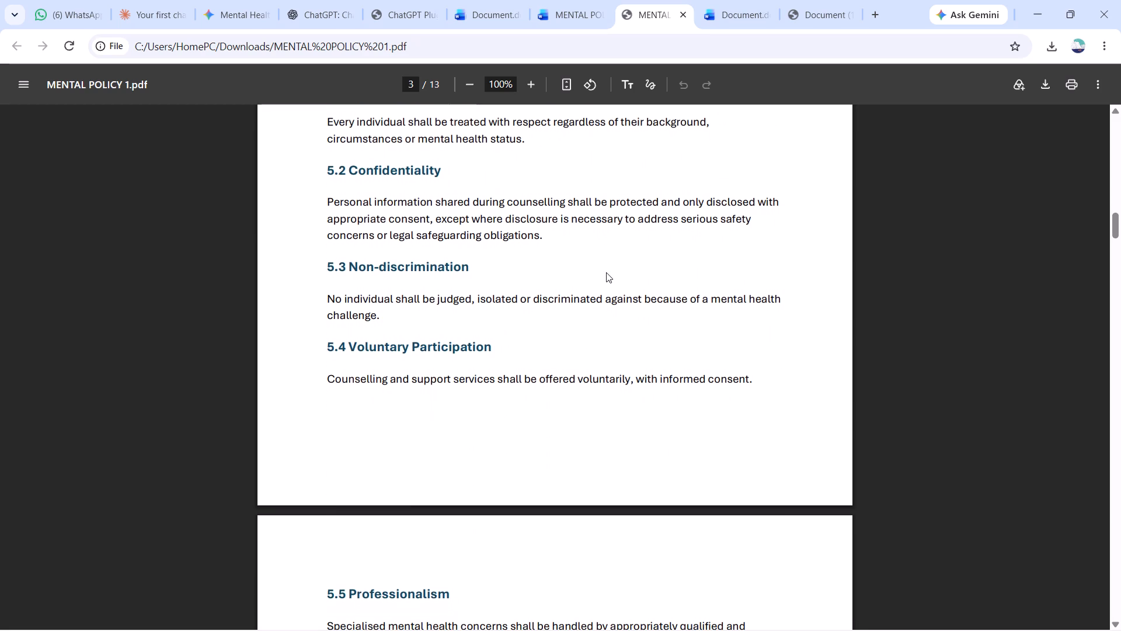
scroll(606, 272, down, 1)
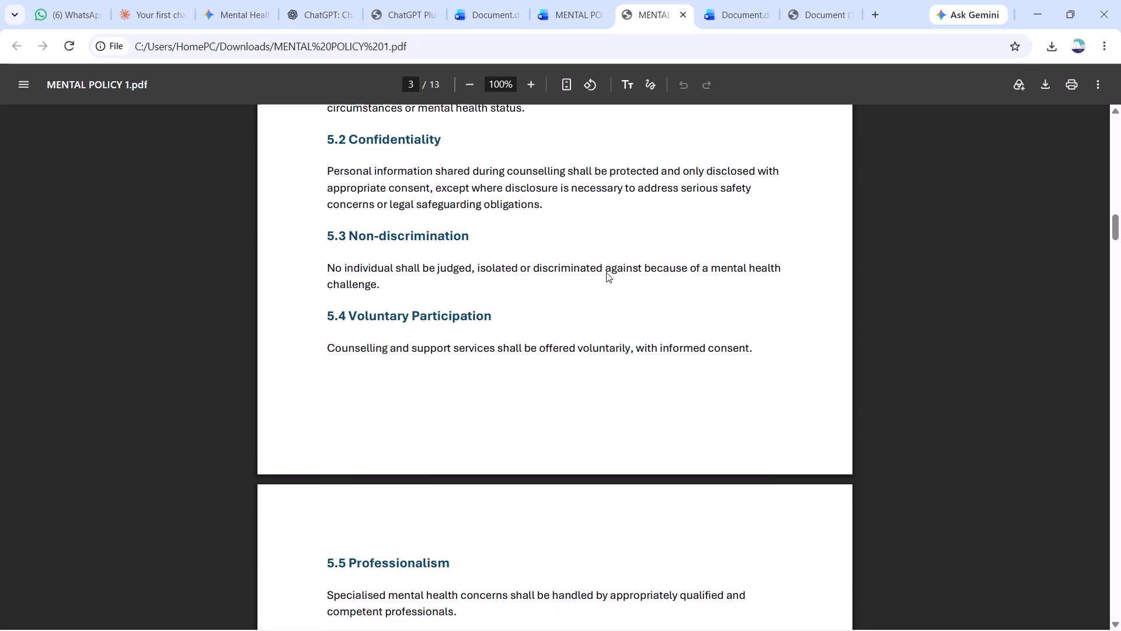
scroll(606, 272, down, 1)
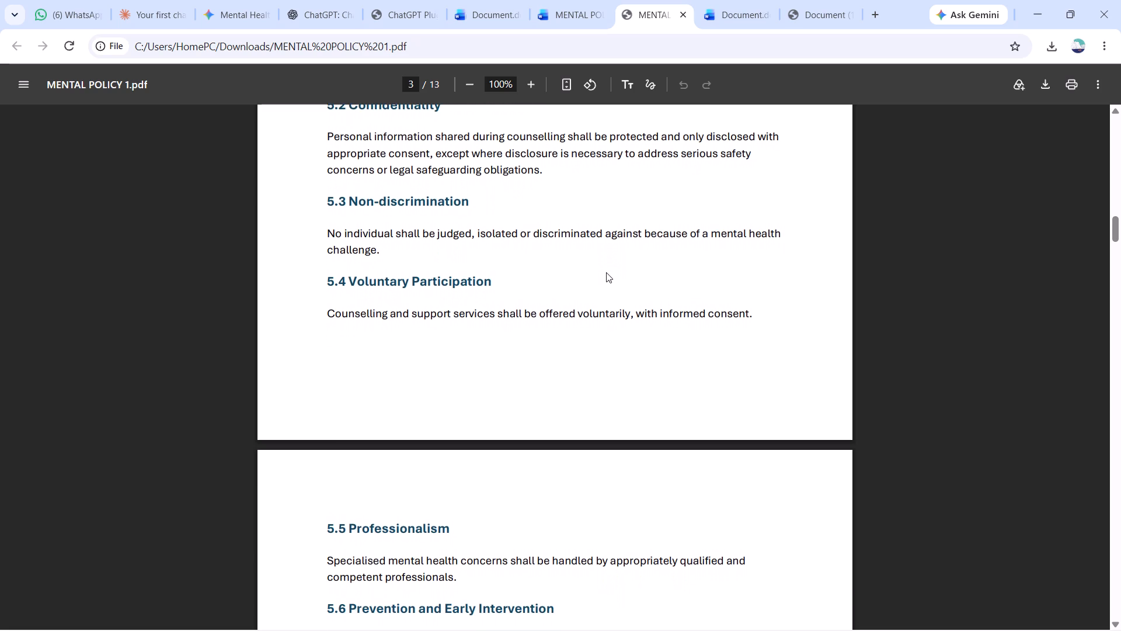
scroll(606, 272, down, 2)
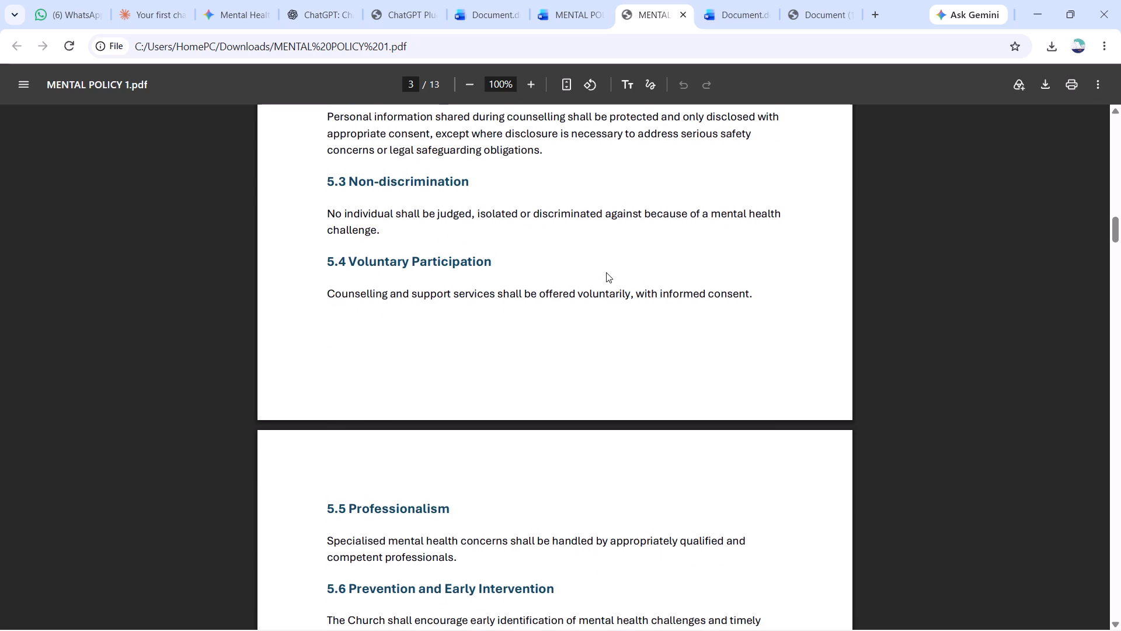
scroll(606, 272, down, 5)
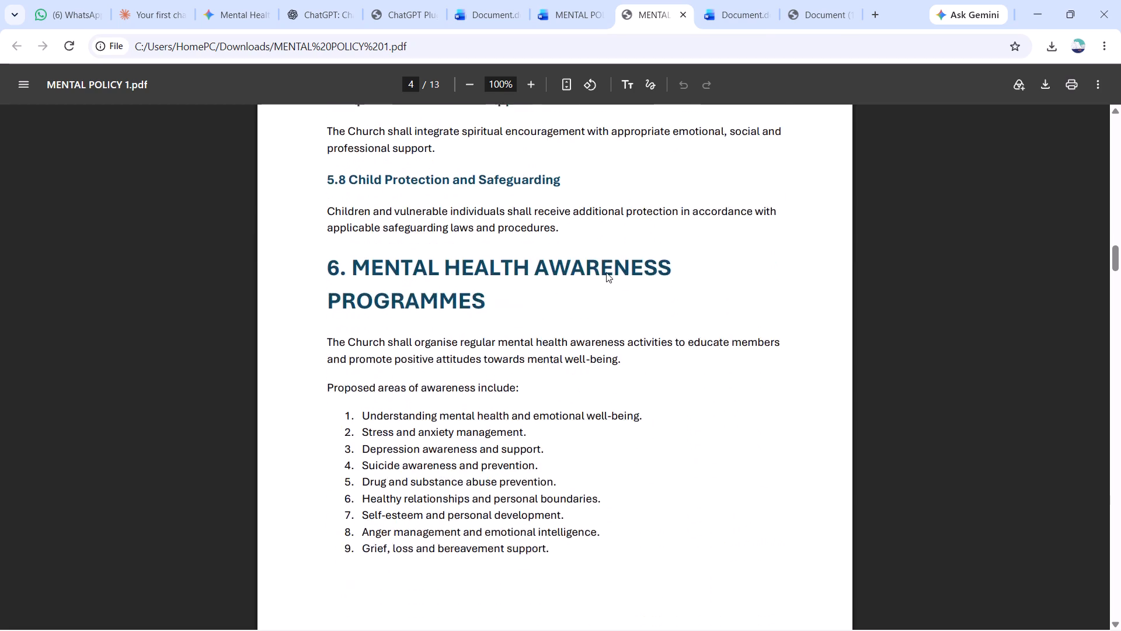
Skim the remaining pages of the PDF and check the signature block, Official Church Stamp area and closing Recommendations before official adoption.
scroll(606, 272, down, 10)
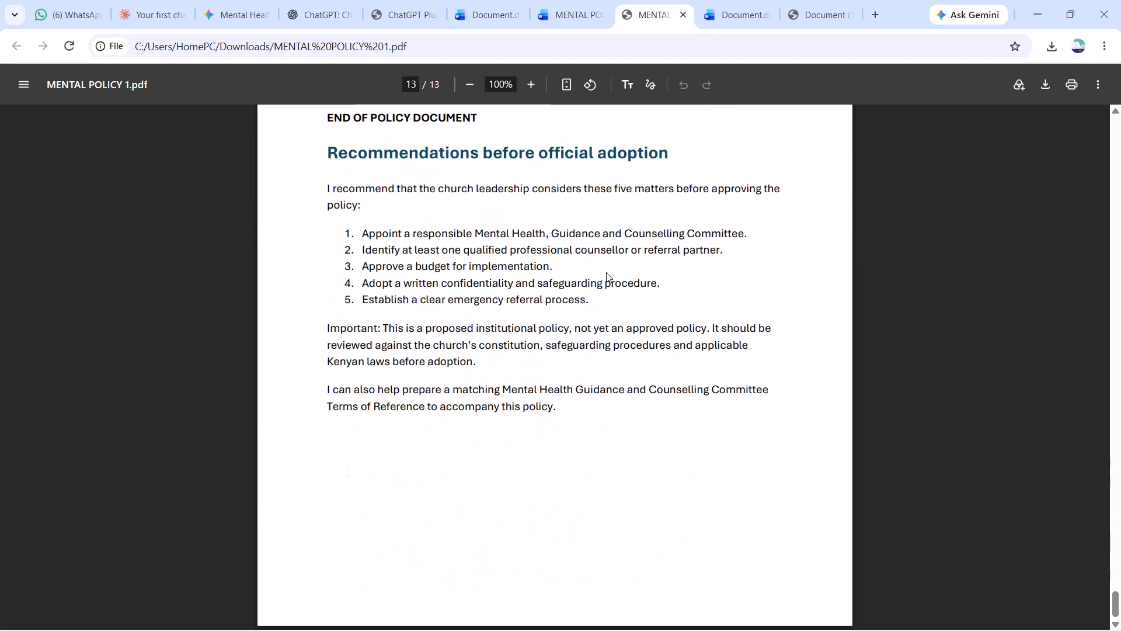
scroll(606, 272, up, 5)
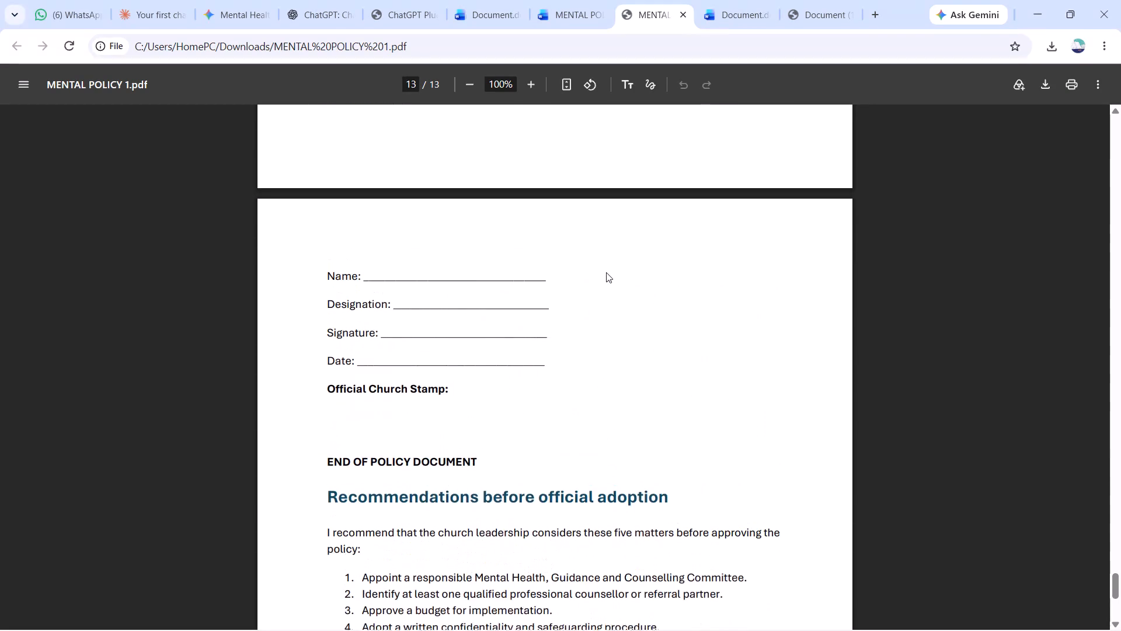
scroll(606, 272, down, 1)
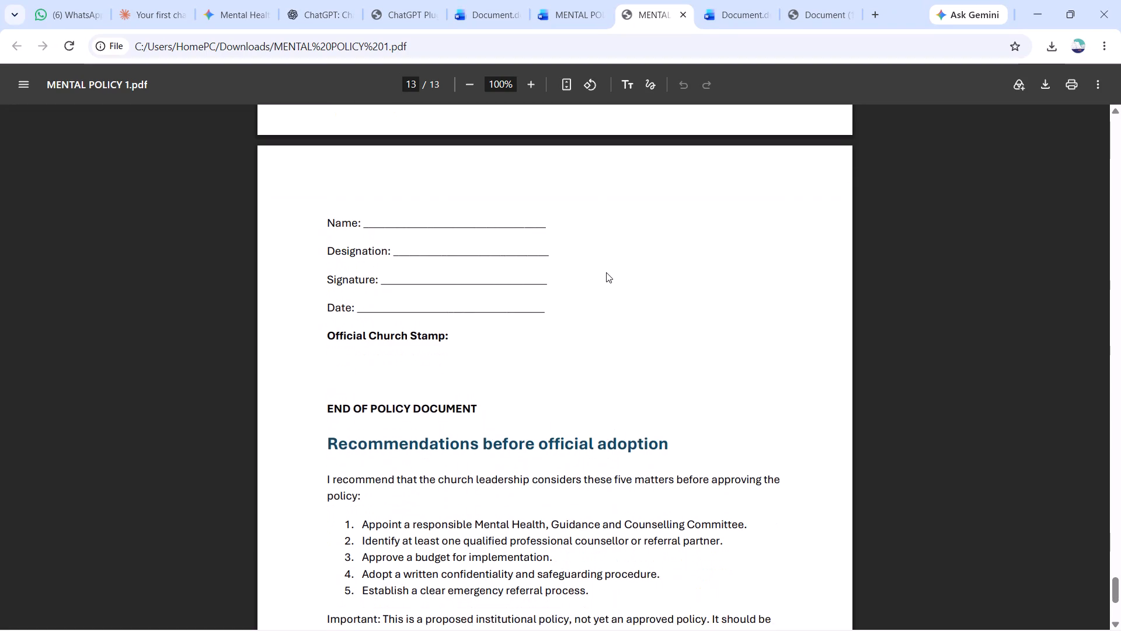
scroll(606, 272, down, 4)
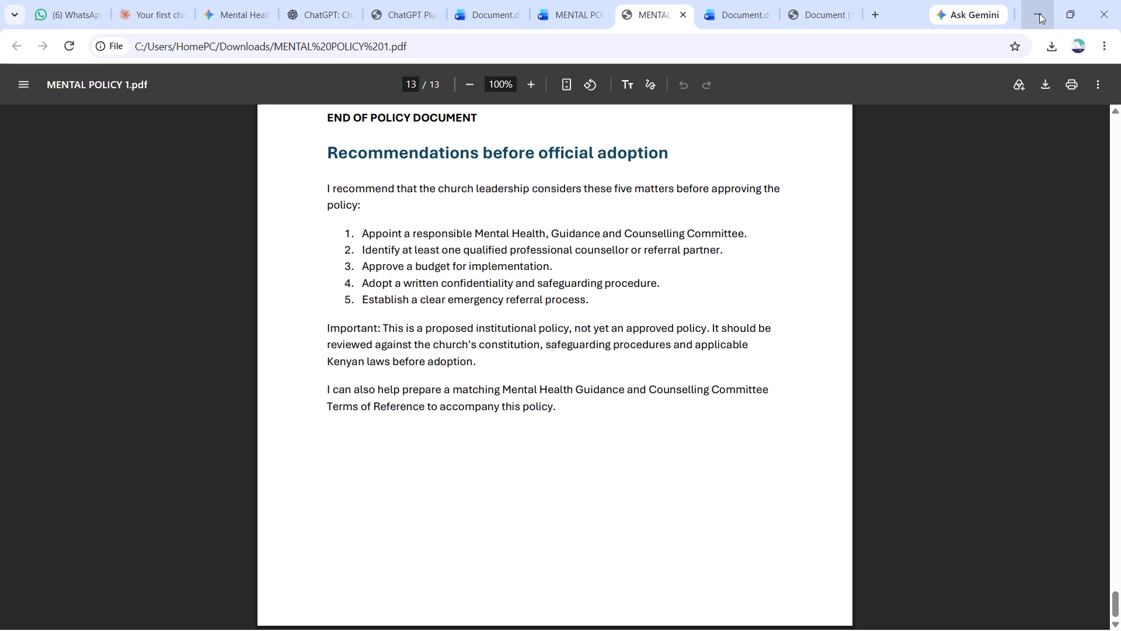
Minimise the browser and Word windows so that only the Downloads folder window stays open on the desktop.
click(1039, 13)
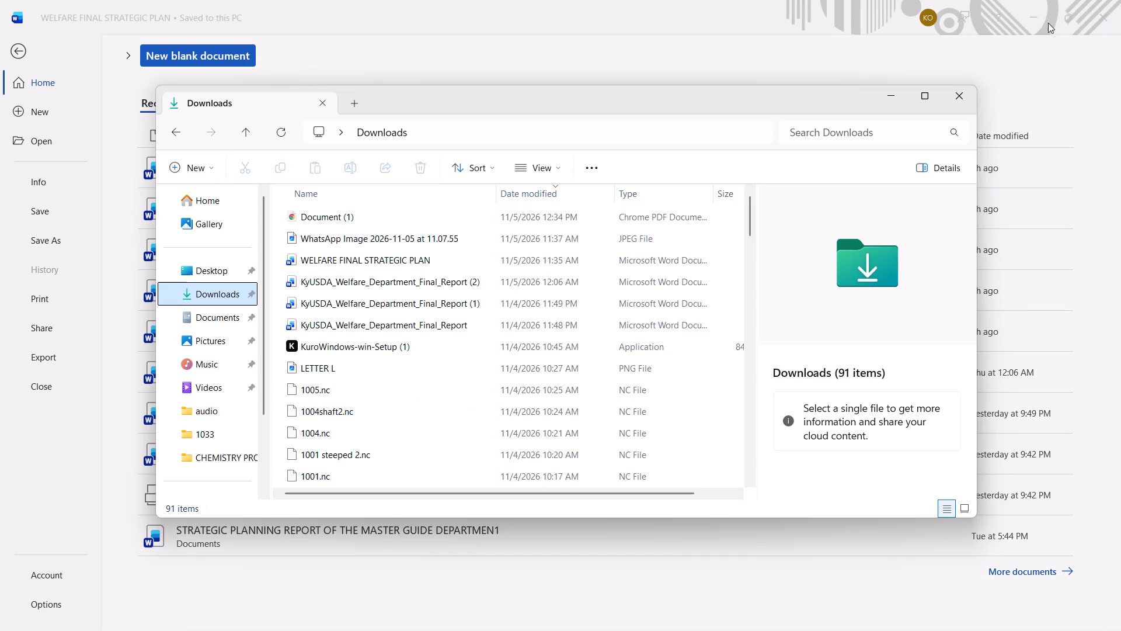
click(1040, 20)
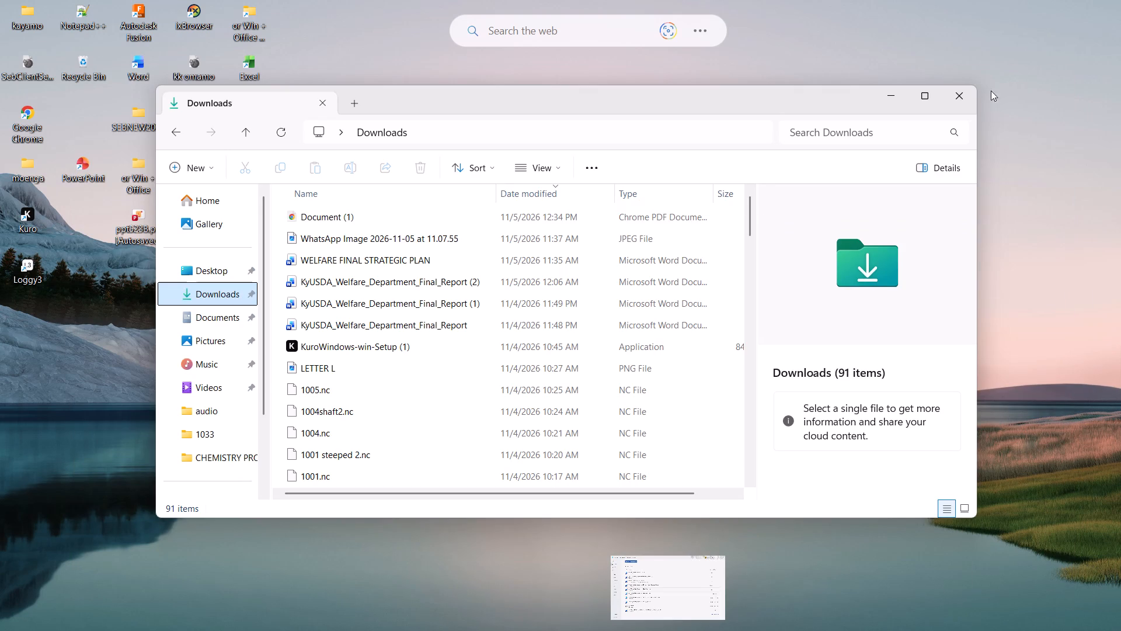
Minimise the Downloads folder window to clear the desktop.
click(890, 95)
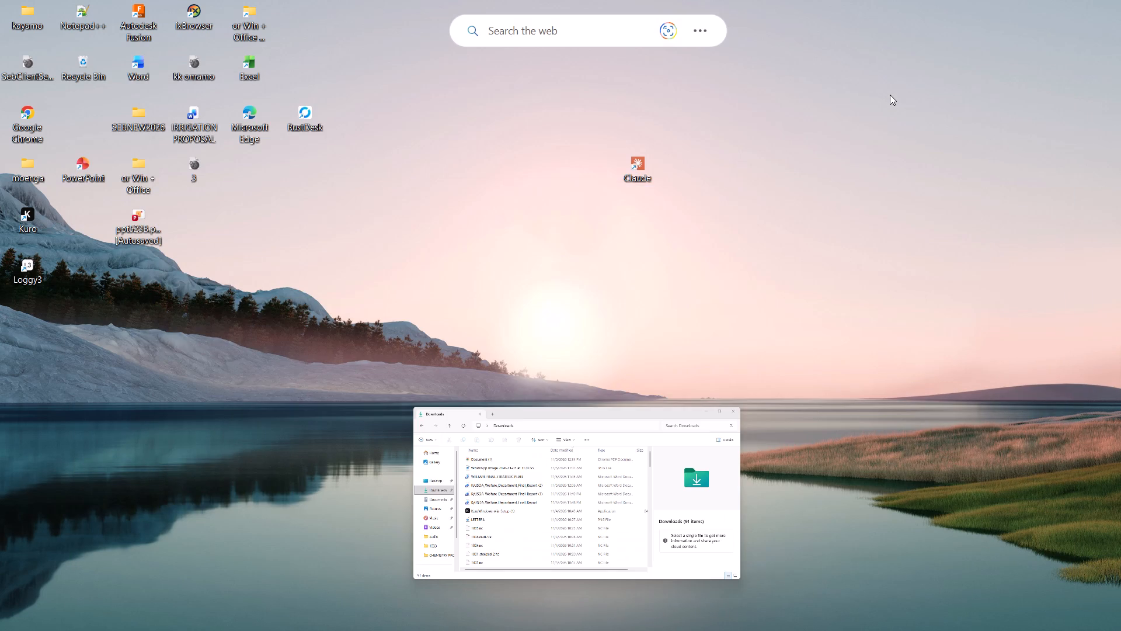
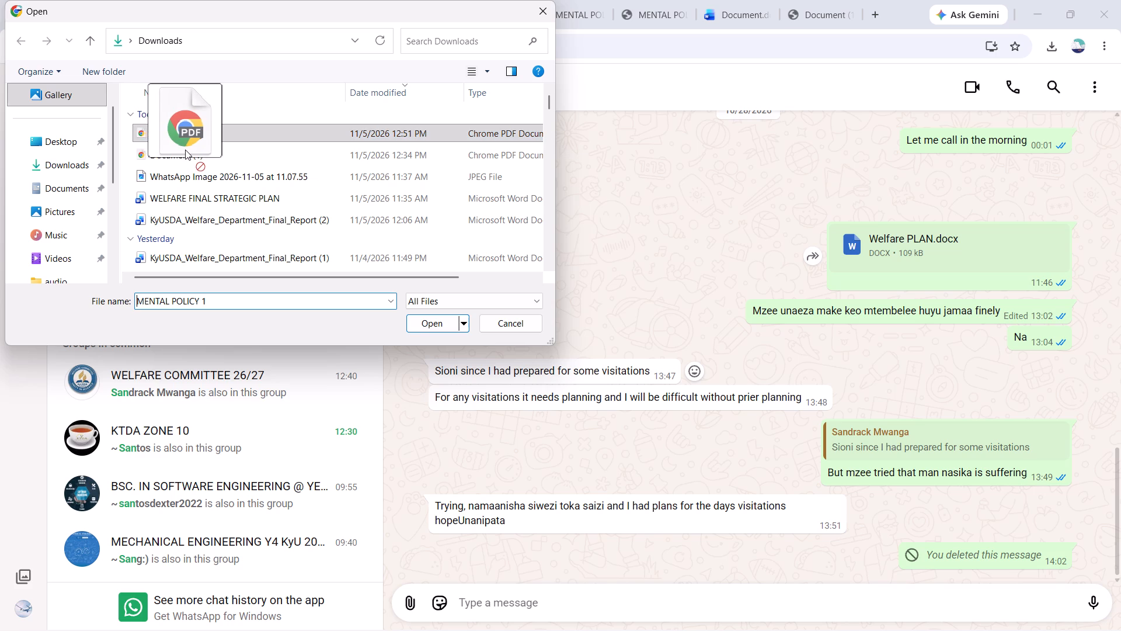
Select the MENTAL POLICY 1 PDF in the Downloads folder as the file to attach to the open WhatsApp chat.
drag(185, 150, 314, 137)
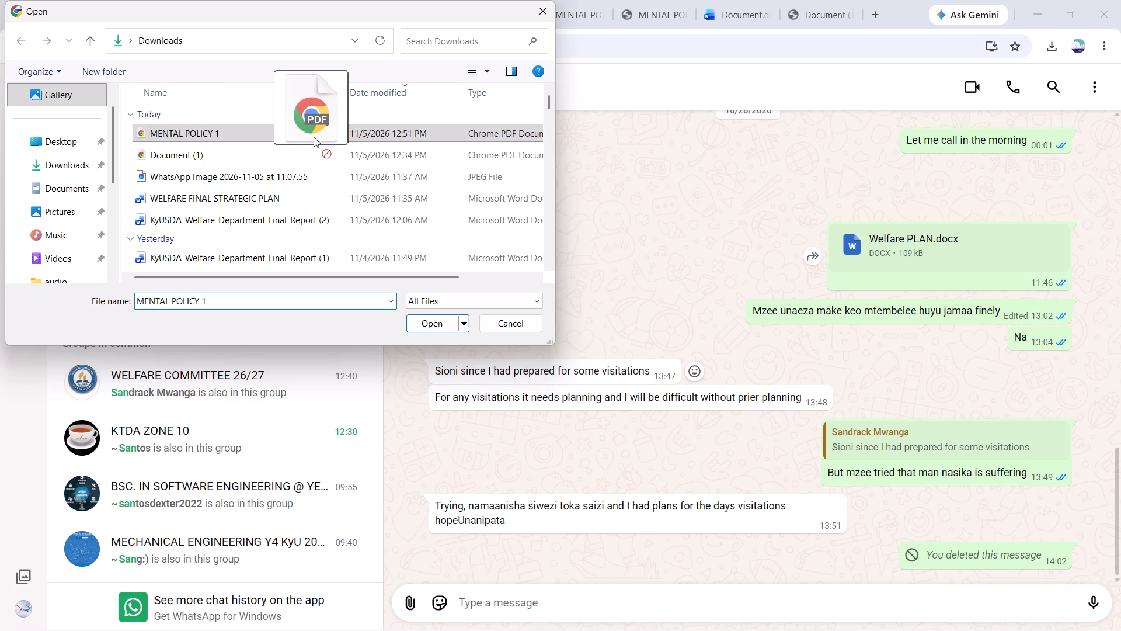
drag(314, 137, 205, 113)
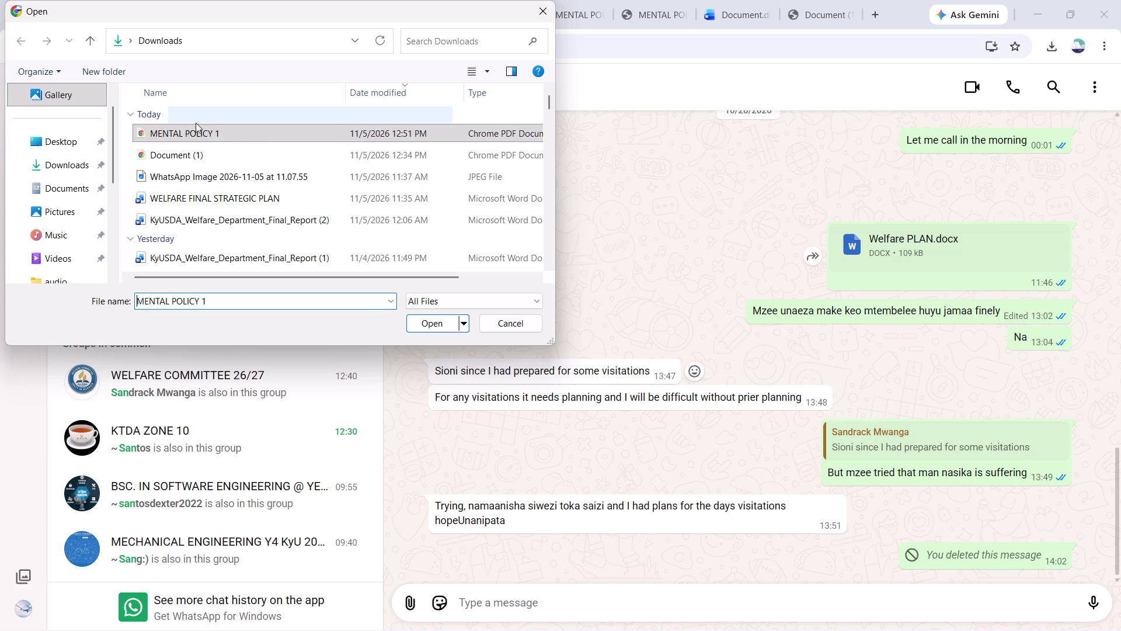
click(149, 131)
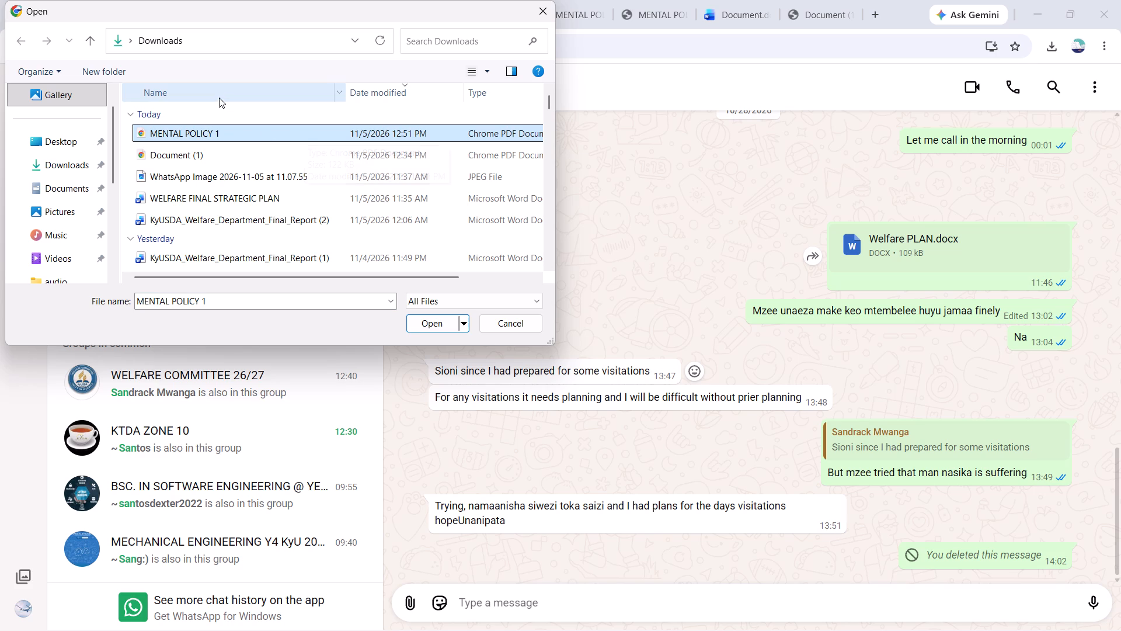
click(588, 140)
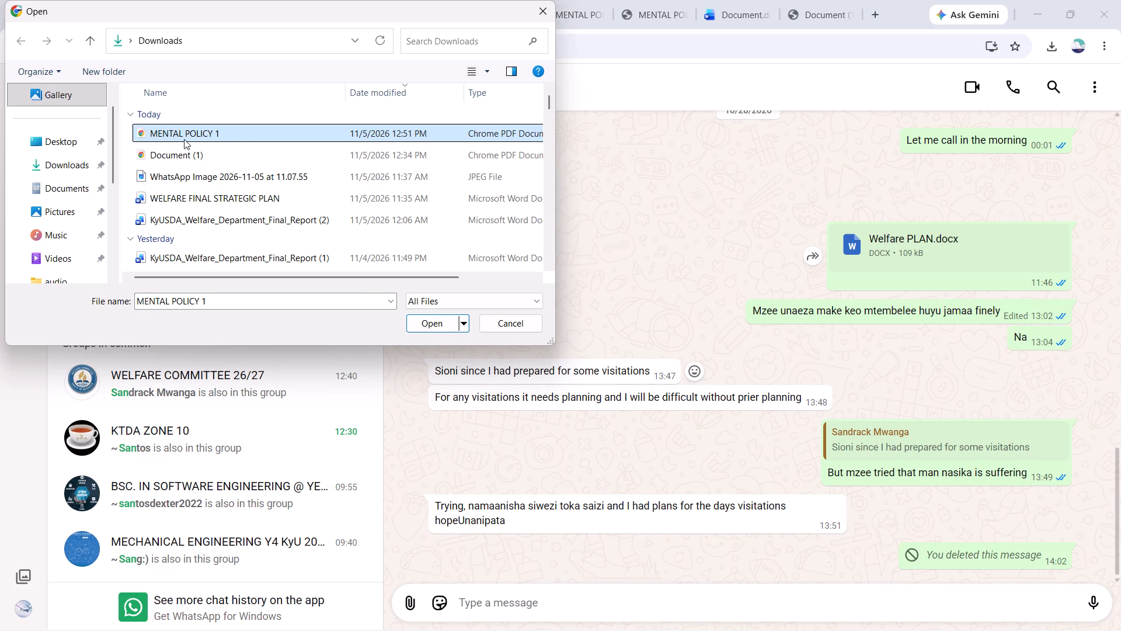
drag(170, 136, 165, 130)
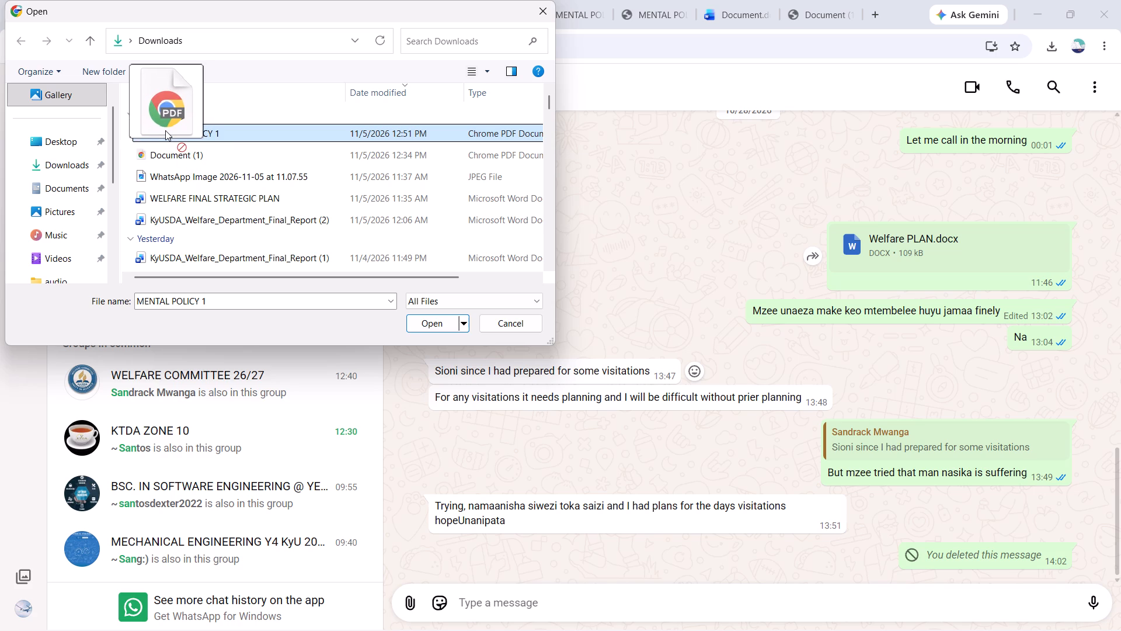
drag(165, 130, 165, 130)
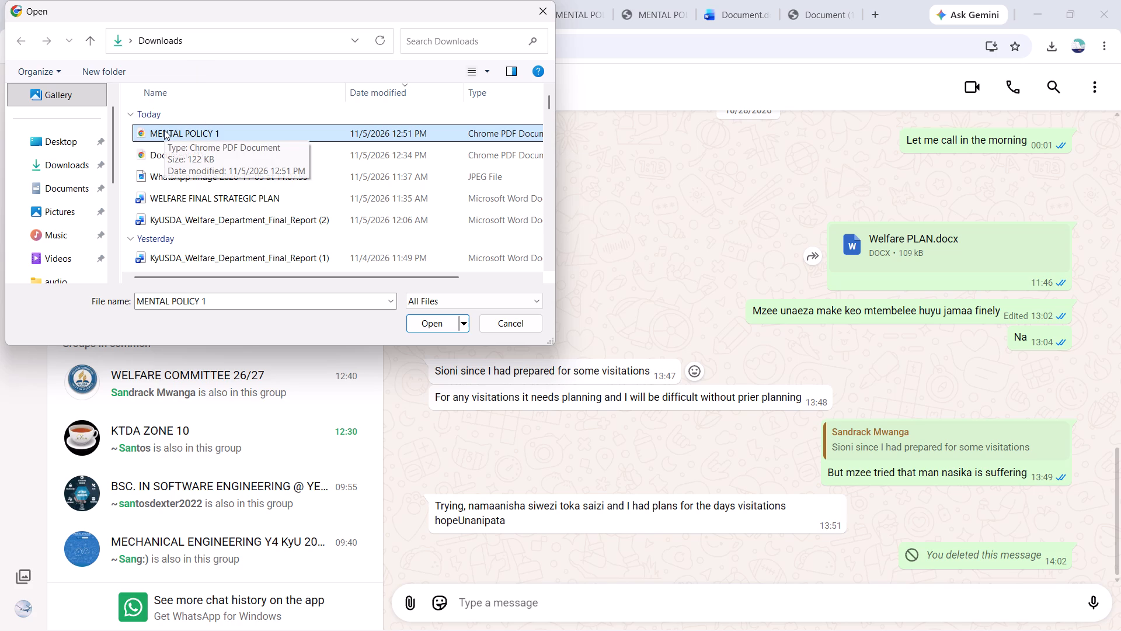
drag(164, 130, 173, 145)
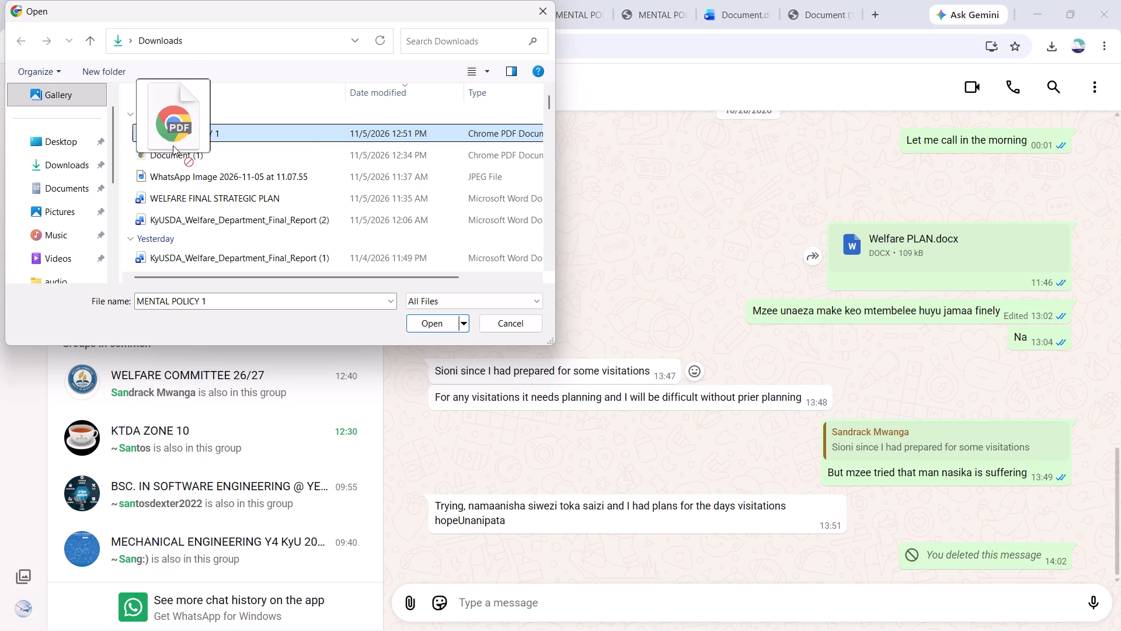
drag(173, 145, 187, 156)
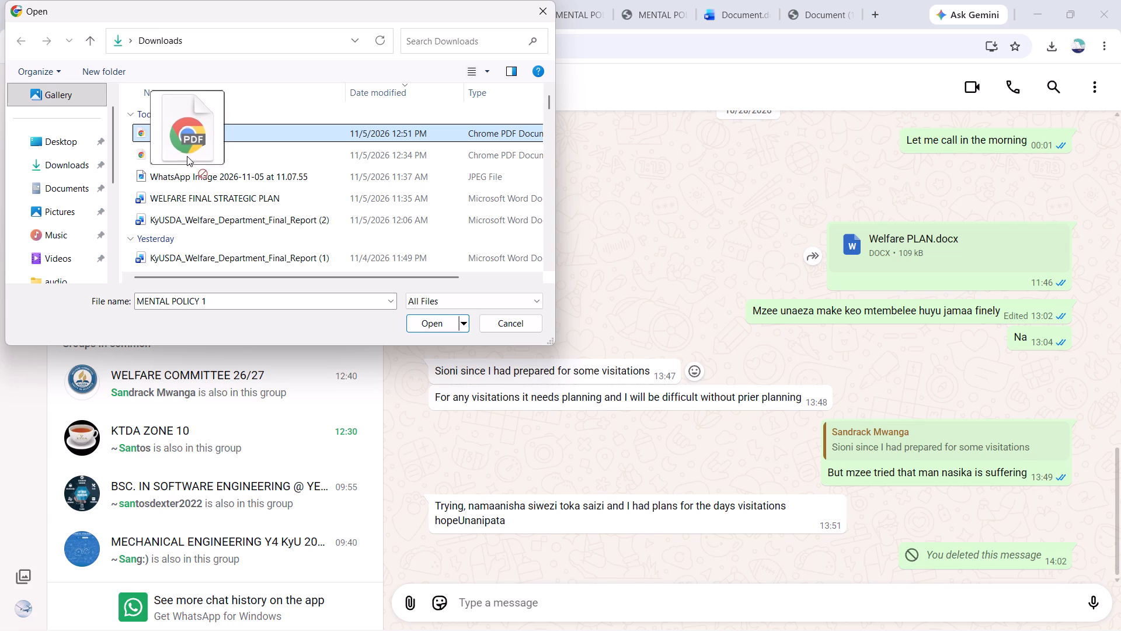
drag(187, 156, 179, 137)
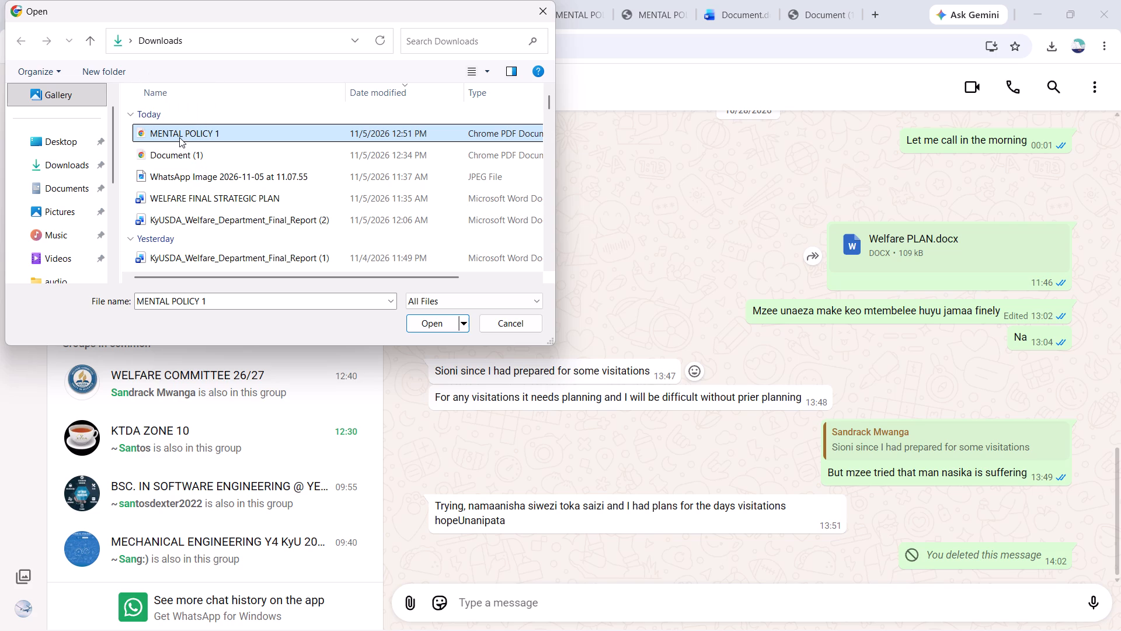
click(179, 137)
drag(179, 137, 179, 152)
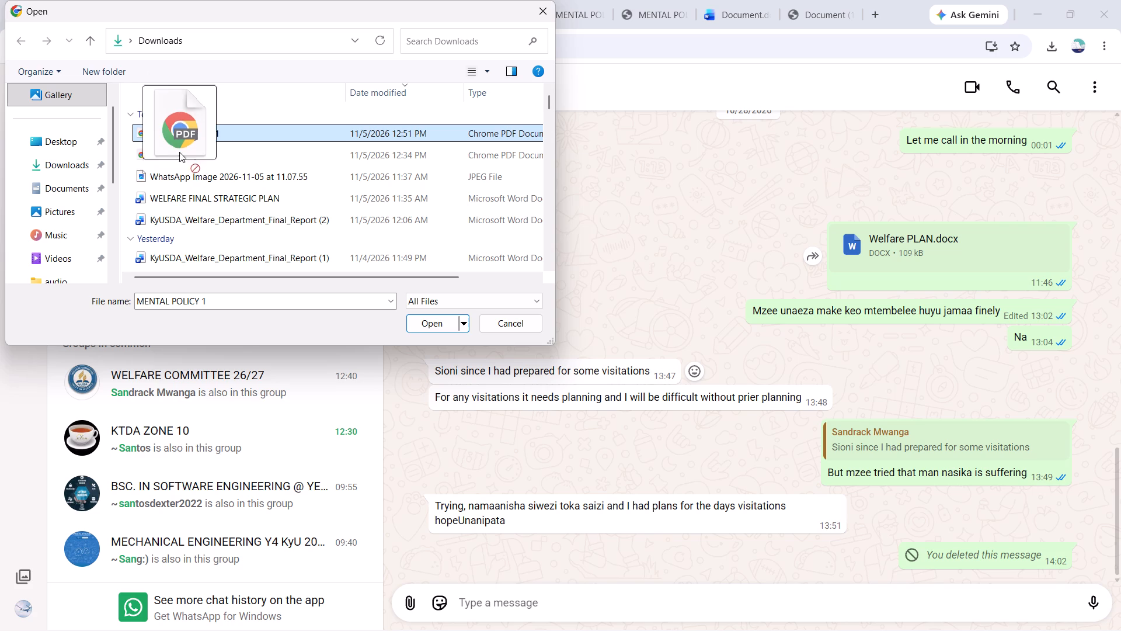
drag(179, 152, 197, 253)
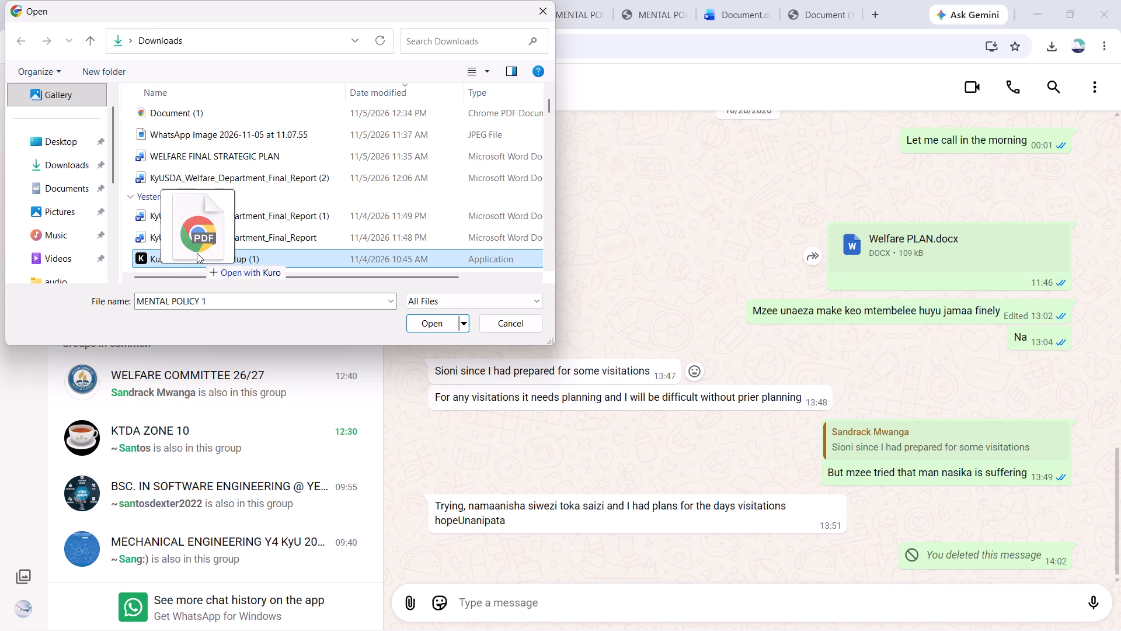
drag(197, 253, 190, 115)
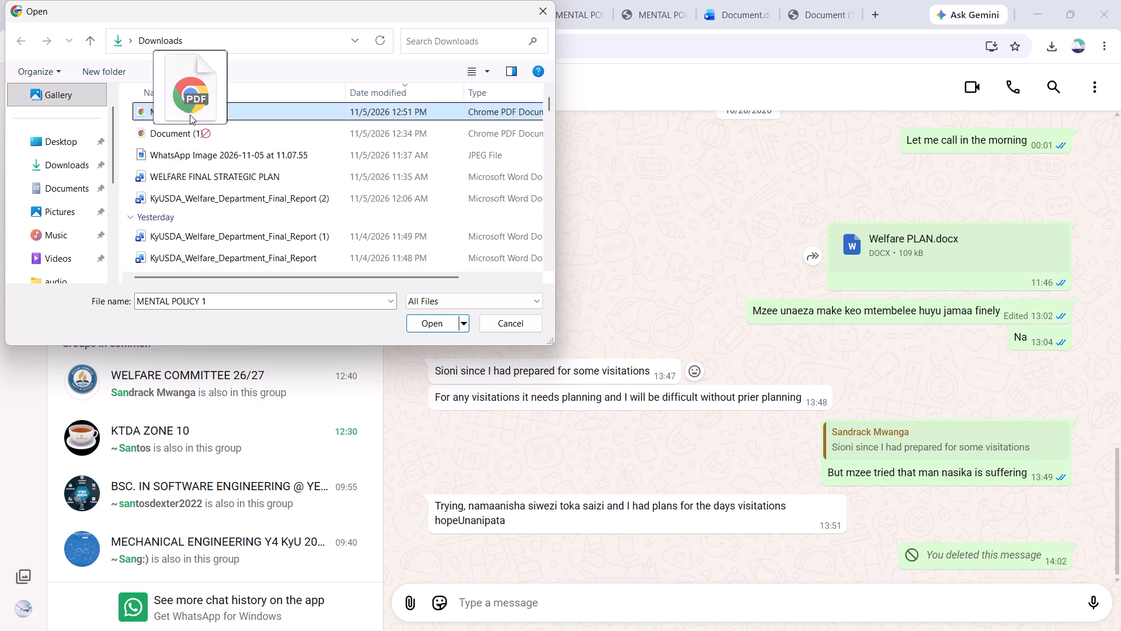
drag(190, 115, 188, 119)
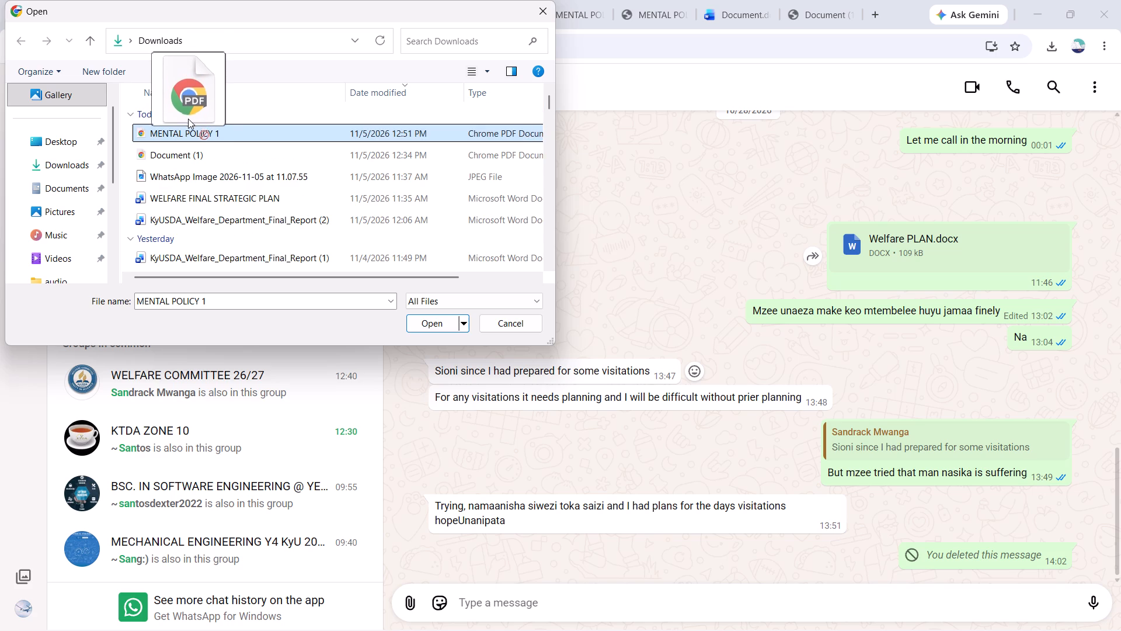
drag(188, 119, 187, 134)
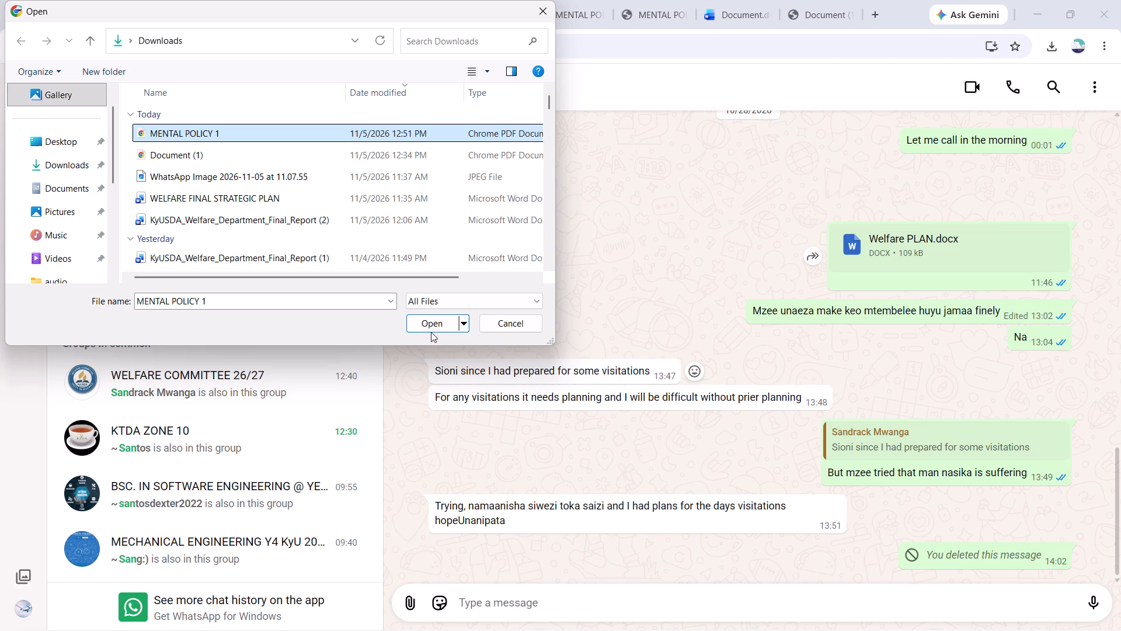
Select the MENTAL POLICY 1 PDF in the Downloads folder as the file to attach to the WhatsApp chat.
click(328, 150)
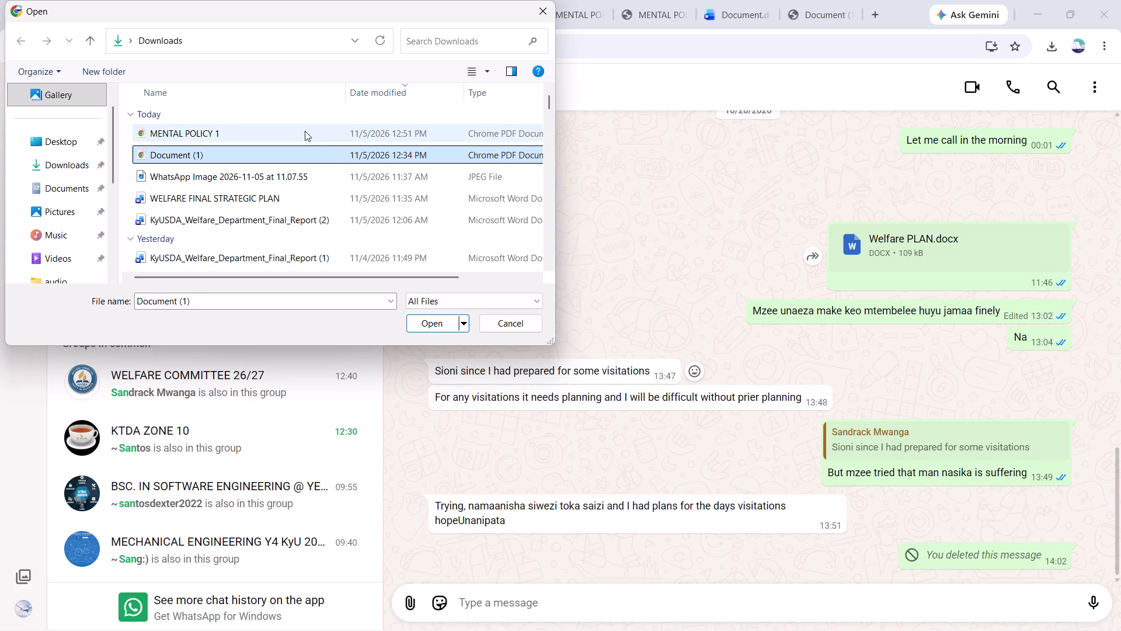
click(304, 131)
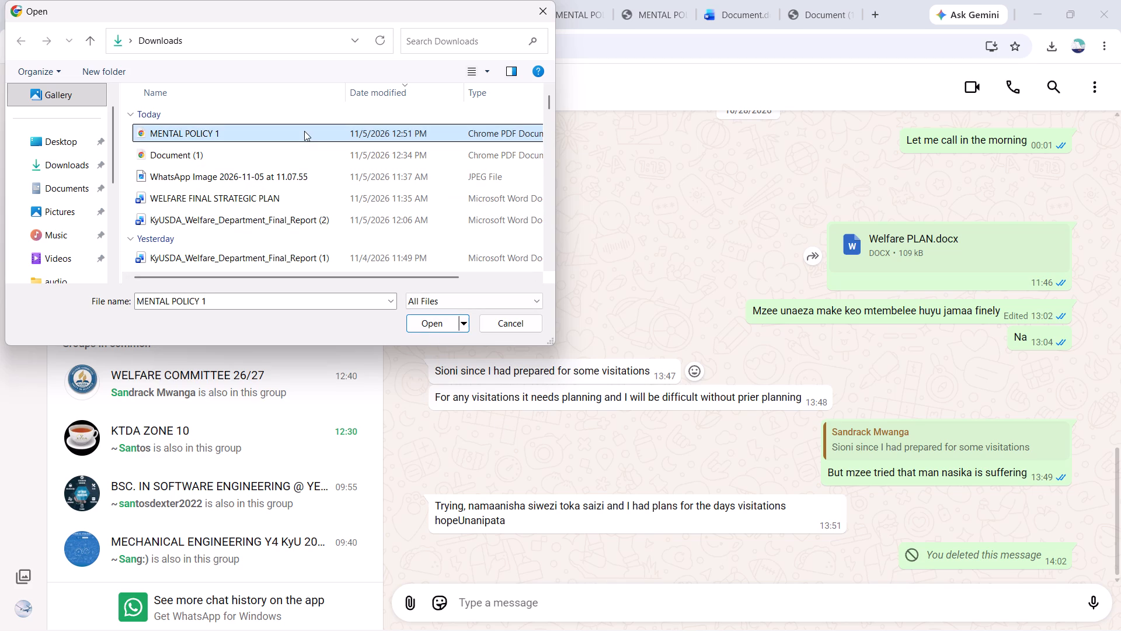
drag(306, 130, 307, 132)
drag(307, 132, 318, 148)
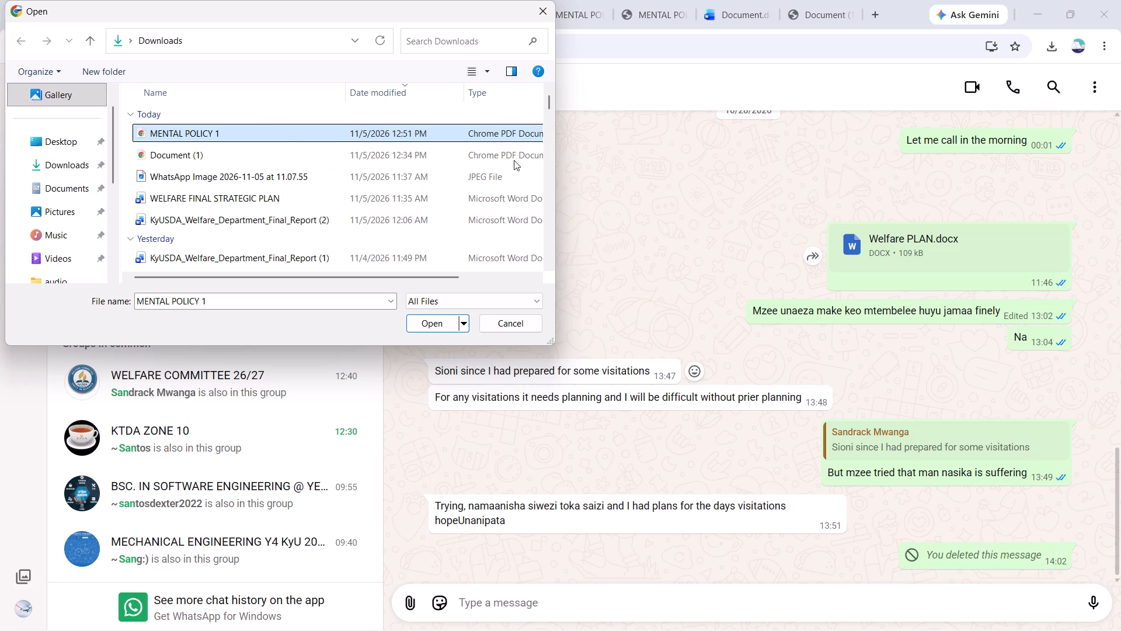
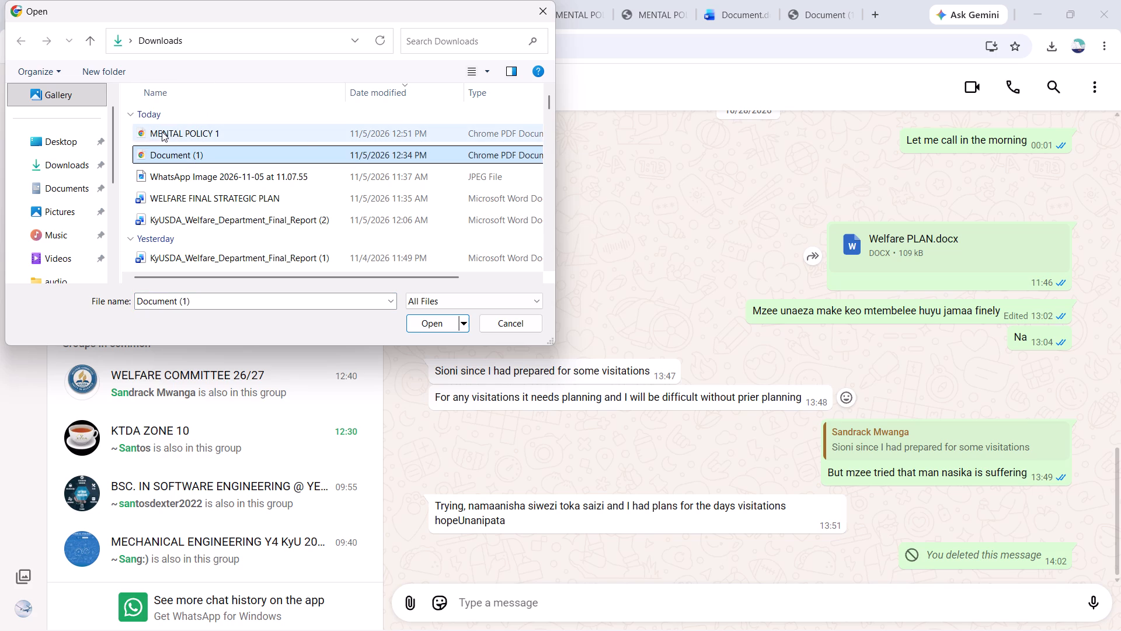
drag(164, 127, 169, 142)
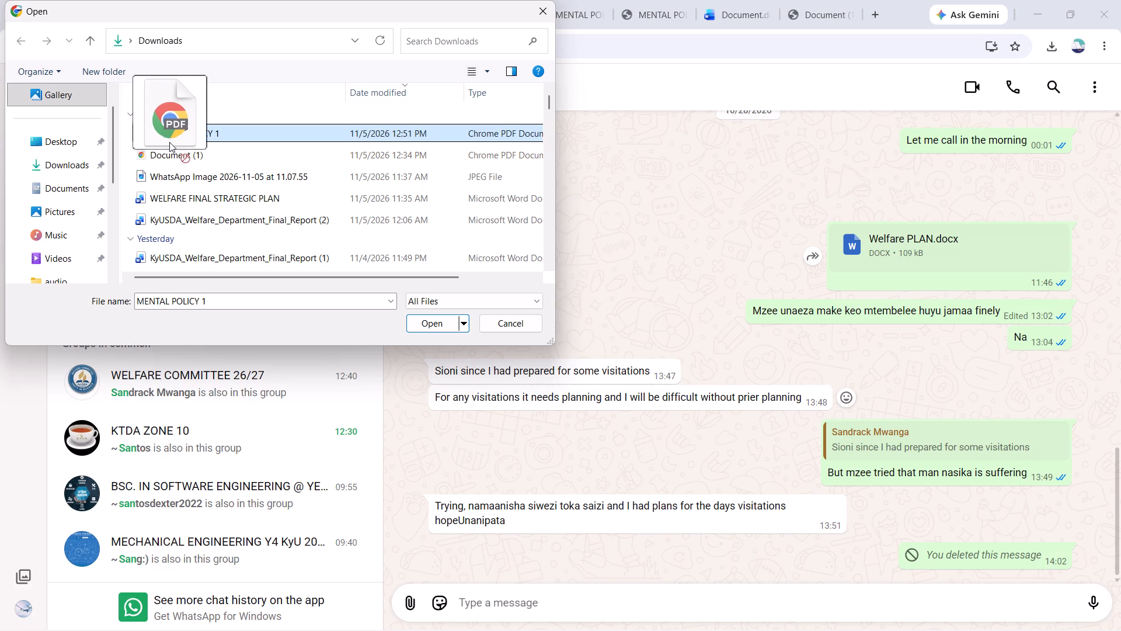
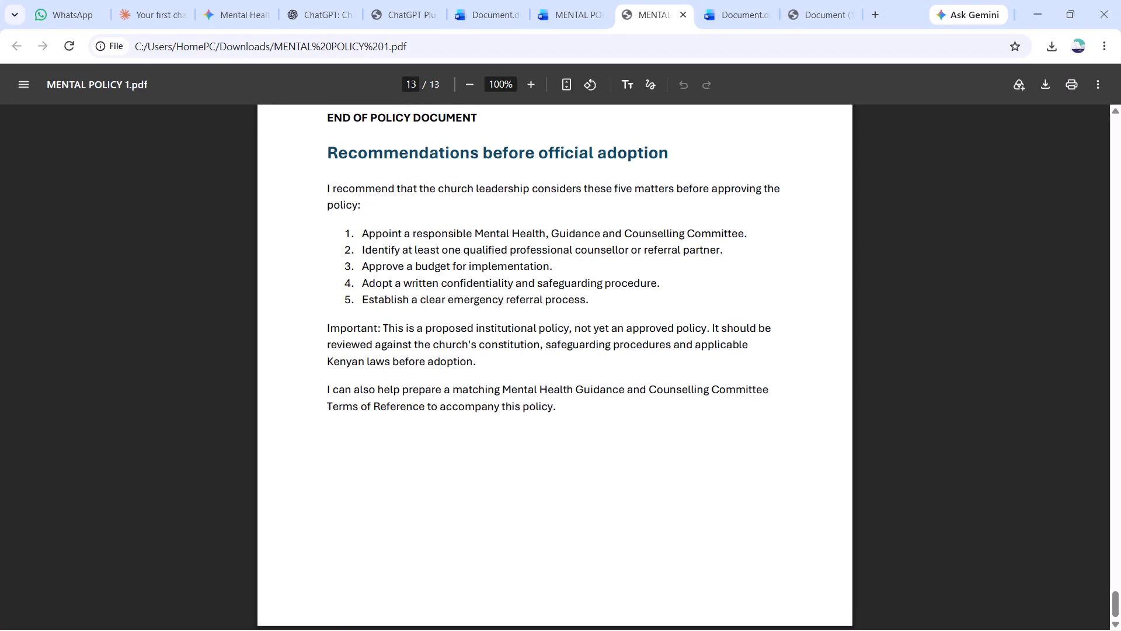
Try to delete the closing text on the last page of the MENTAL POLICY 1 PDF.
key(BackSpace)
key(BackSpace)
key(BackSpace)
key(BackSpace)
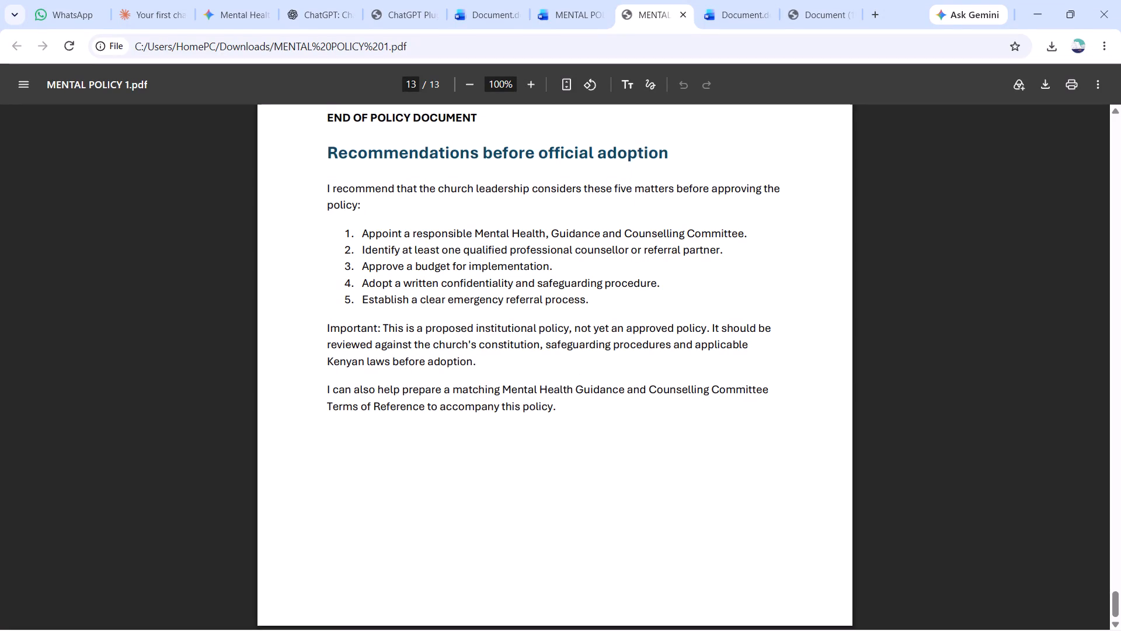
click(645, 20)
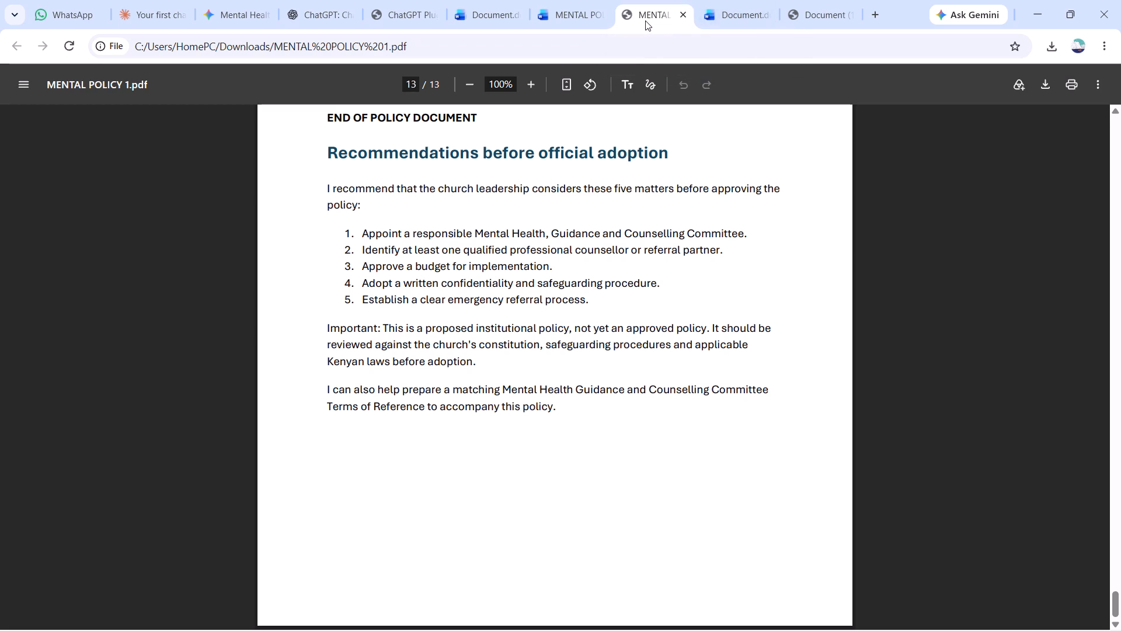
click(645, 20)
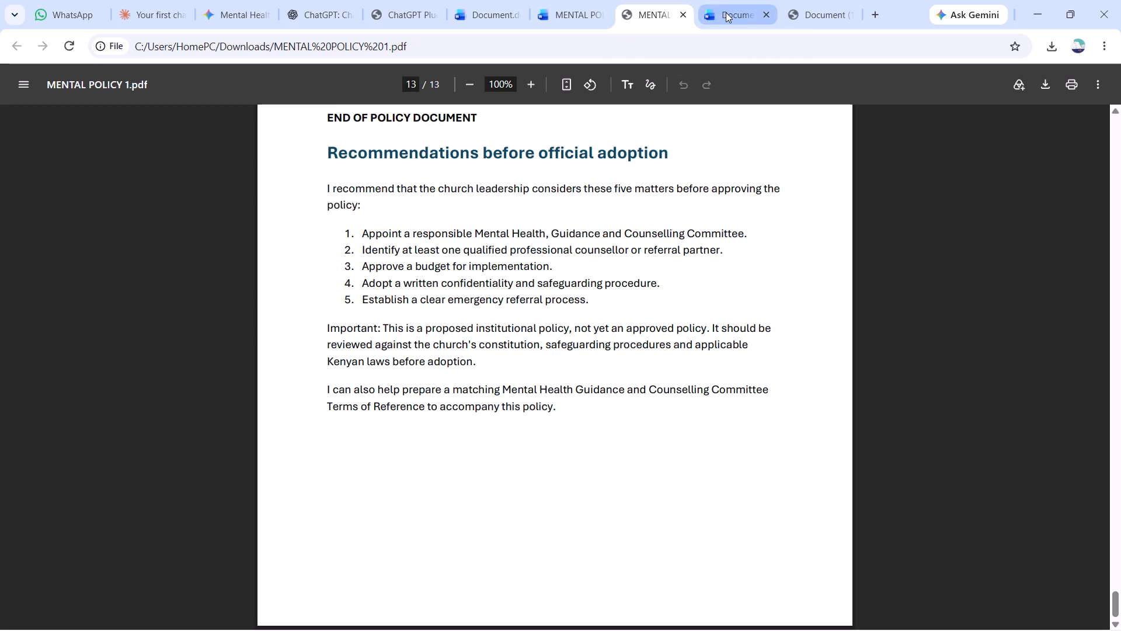
Check the Welfare proposal's Word document and PDF, and return to the closing text of the MENTAL POLICY 1 PDF.
click(726, 12)
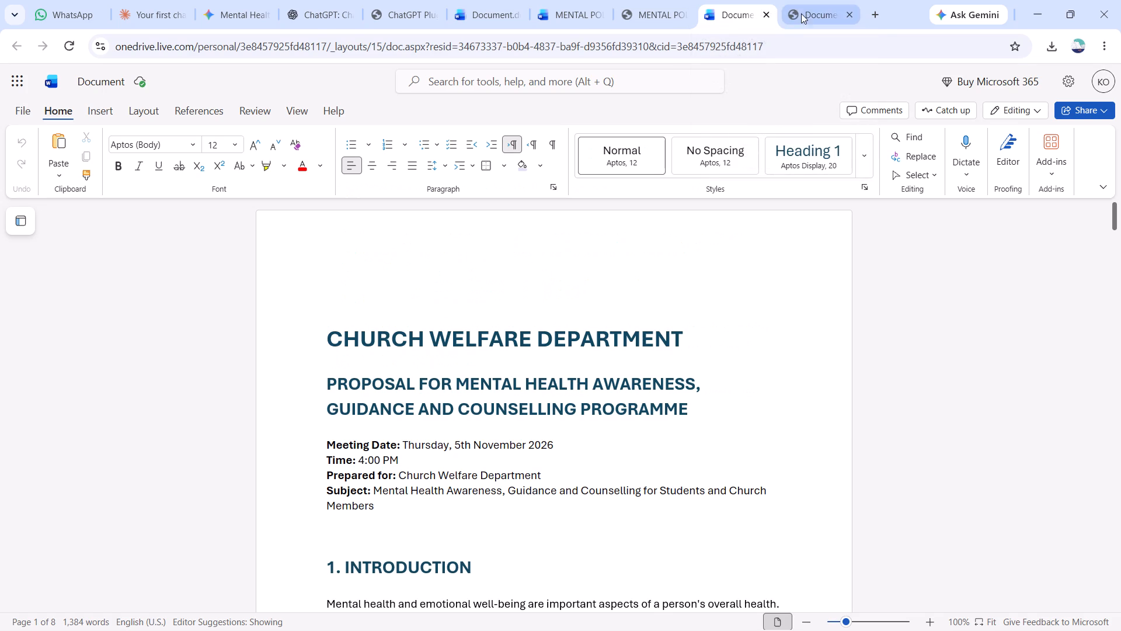
click(807, 13)
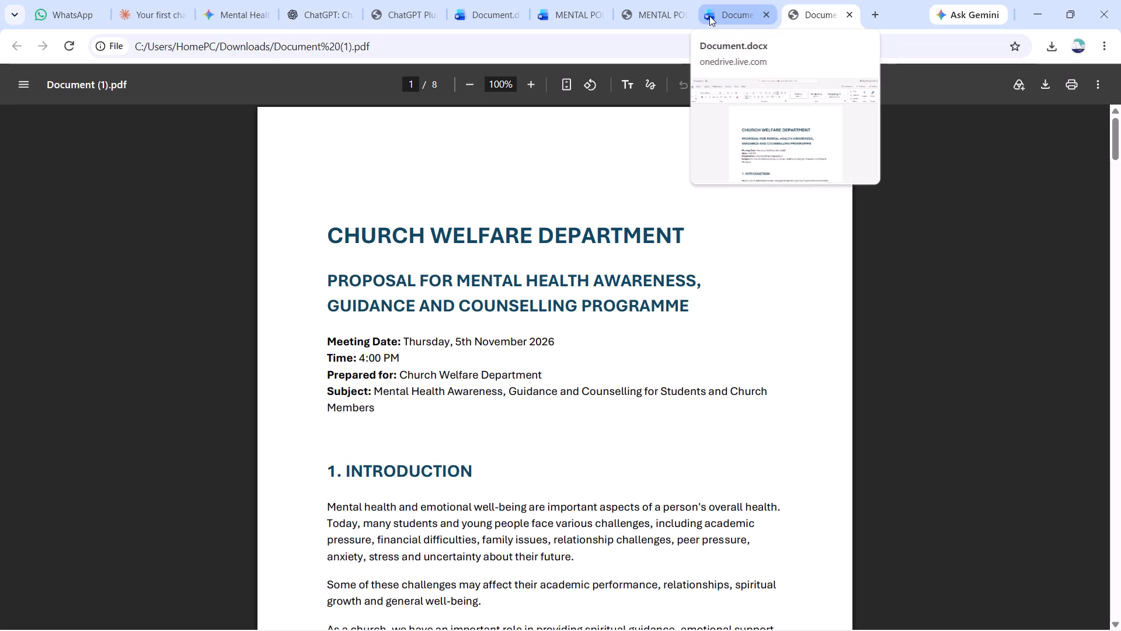
click(666, 20)
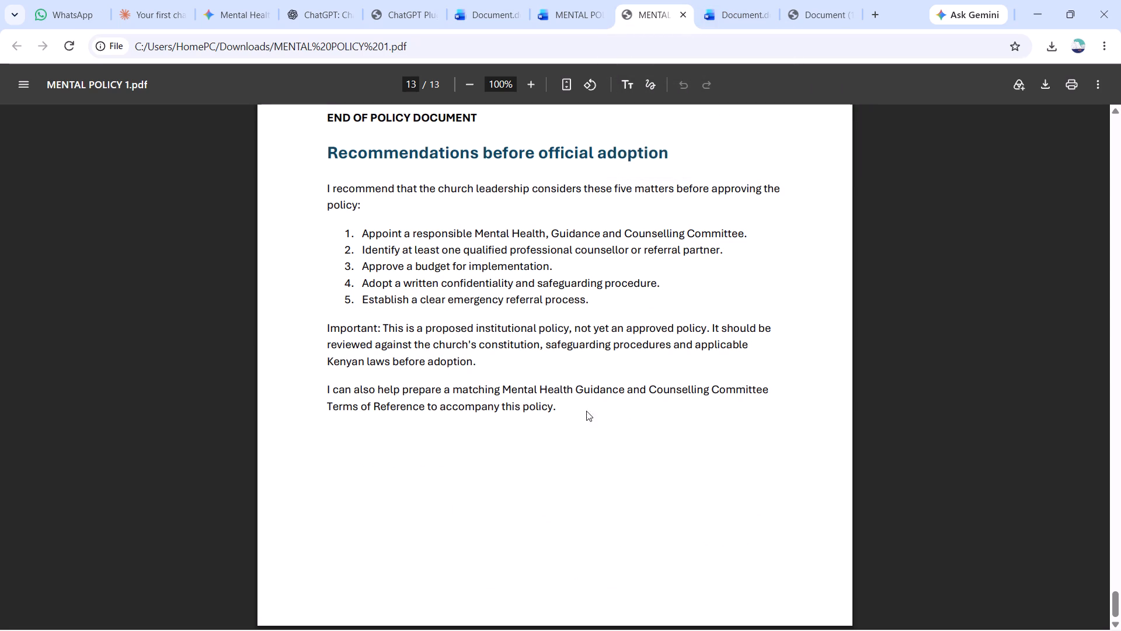
double_click(563, 412)
In the MENTAL POLICY 1 Word document, delete the "Important" note and the closing Terms of Reference offer after the recommendations list.
click(581, 13)
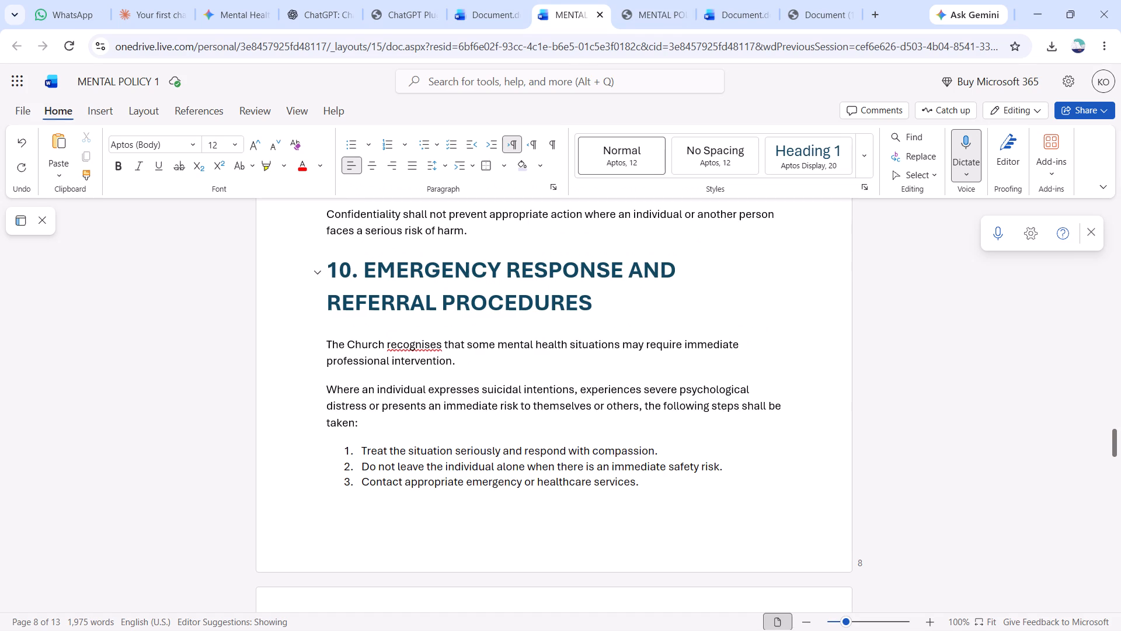
scroll(613, 474, down, 7)
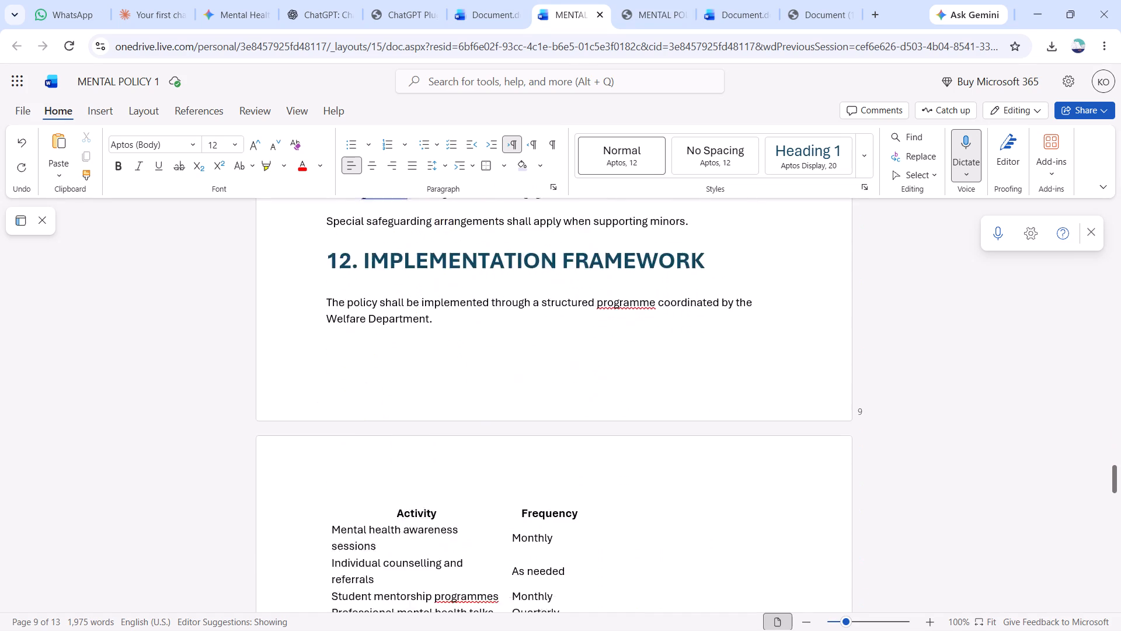
scroll(613, 474, down, 4)
scroll(613, 474, up, 3)
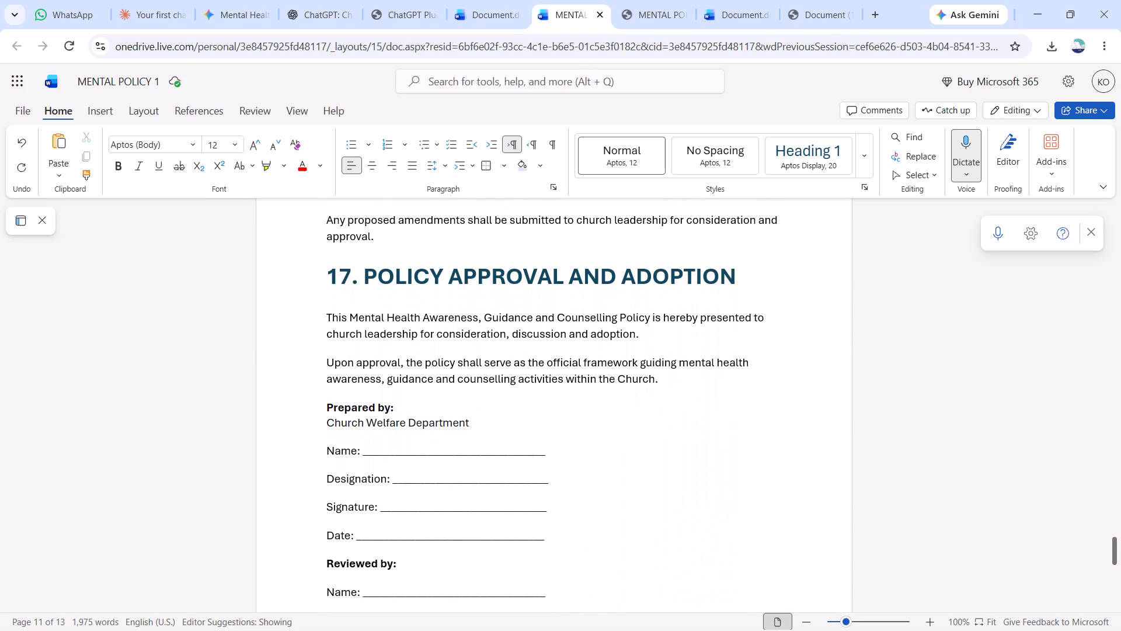
scroll(613, 474, down, 4)
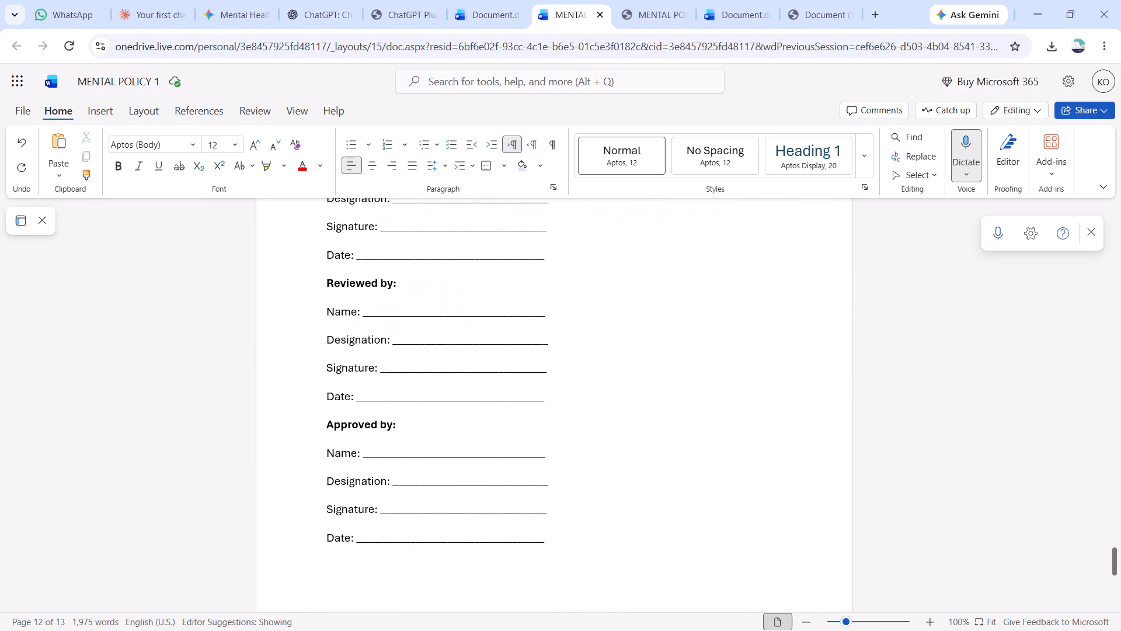
scroll(613, 474, down, 5)
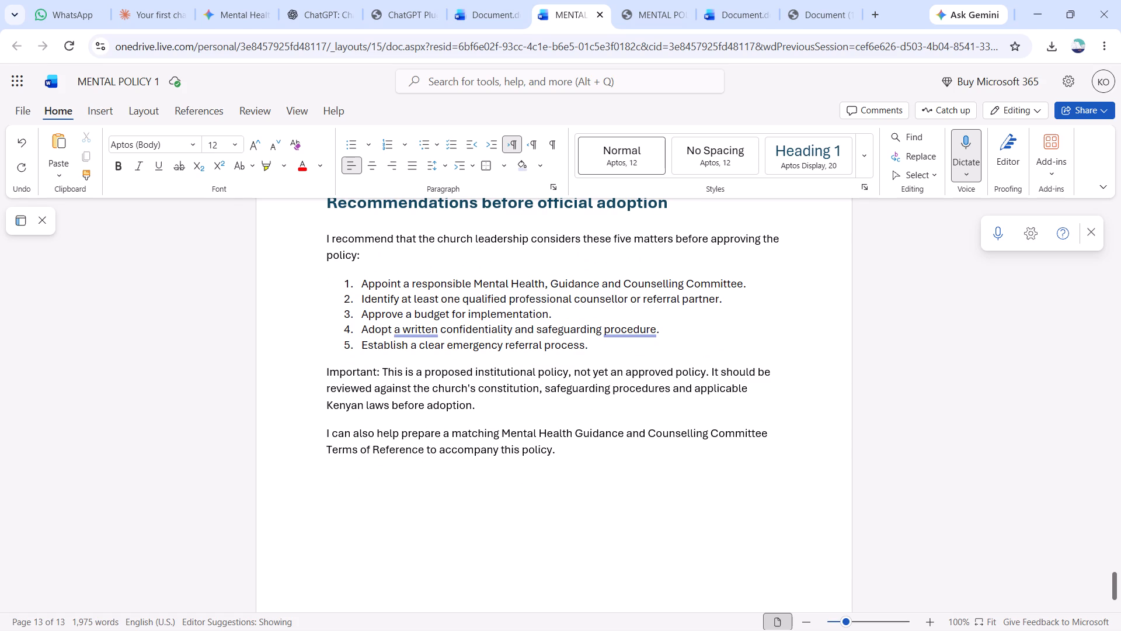
double_click(651, 528)
click(560, 450)
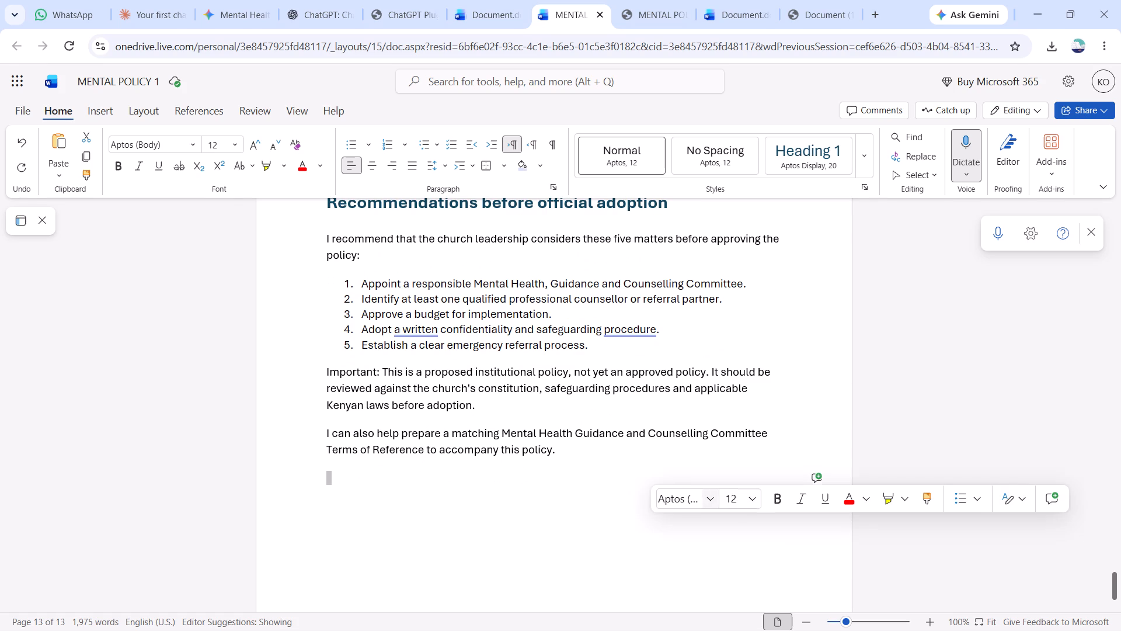
key(BackSpace)
key(BackSpace)
key(BackSpace)
key(BackSpace)
key(BackSpace)
key(BackSpace)
key(BackSpace)
key(BackSpace)
key(BackSpace)
key(BackSpace)
key(BackSpace)
key(BackSpace)
key(BackSpace)
key(BackSpace)
key(BackSpace)
key(BackSpace)
key(BackSpace)
key(BackSpace)
key(BackSpace)
key(BackSpace)
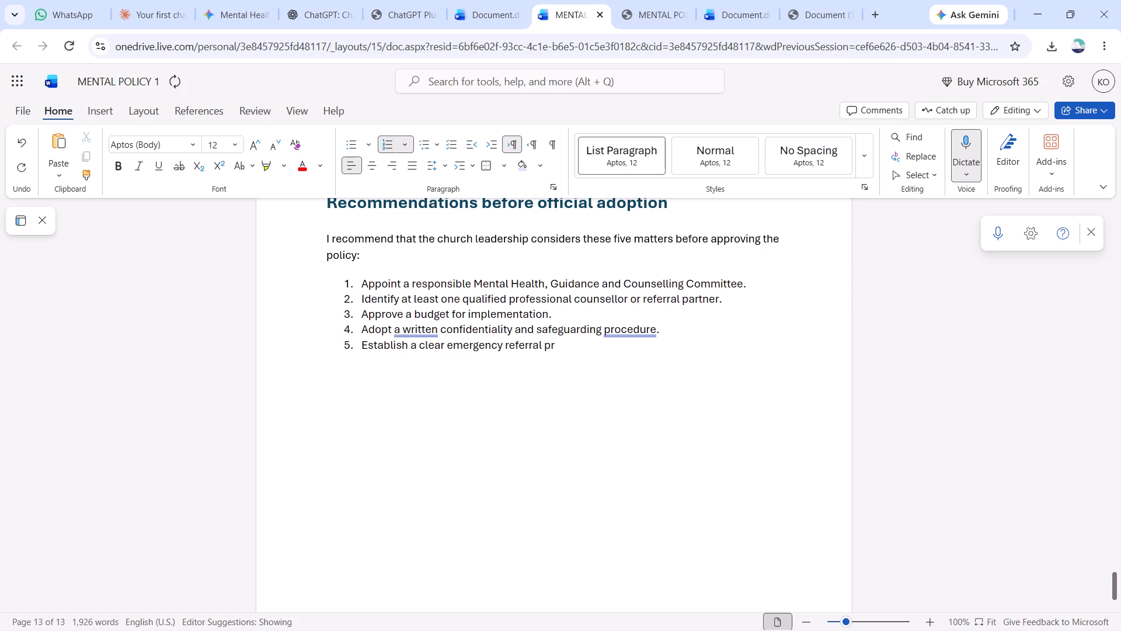
Delete the remaining text and number of the fifth recommendation, "Establish a clear emergency referral process", from the list before official adoption.
key(BackSpace)
key(BackSpace)
key(BackSpace)
key(BackSpace)
key(BackSpace)
key(BackSpace)
key(BackSpace)
key(BackSpace)
key(BackSpace)
key(BackSpace)
key(BackSpace)
key(BackSpace)
key(BackSpace)
key(BackSpace)
key(BackSpace)
key(BackSpace)
key(BackSpace)
key(BackSpace)
key(BackSpace)
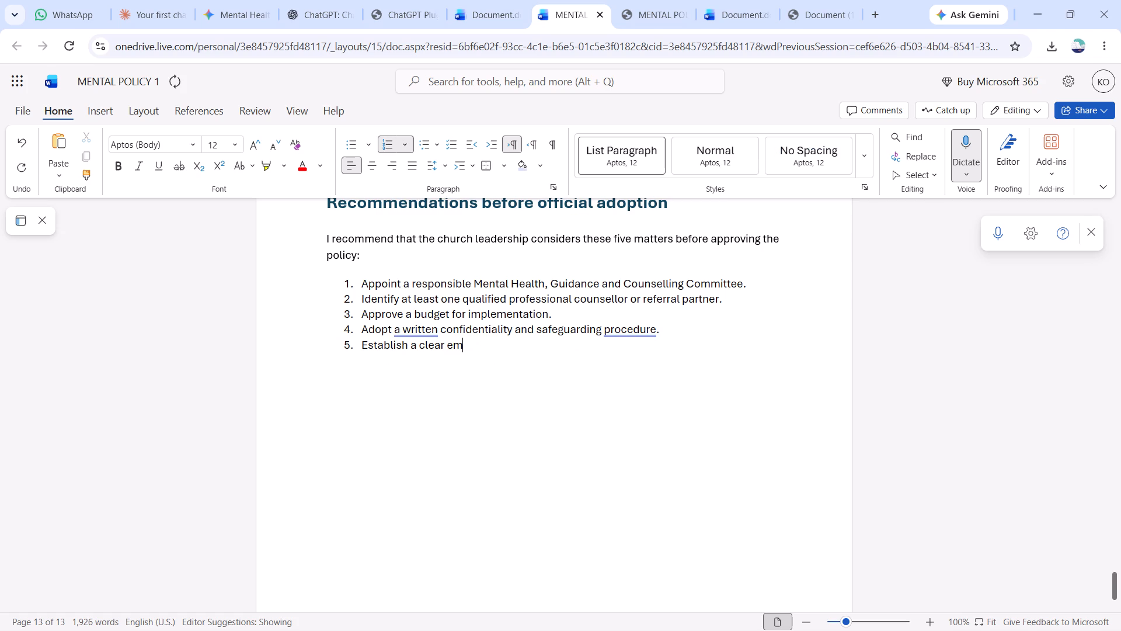
key(BackSpace)
key(BackSpace)
key(BackSpace)
key(BackSpace)
key(BackSpace)
key(BackSpace)
key(BackSpace)
key(BackSpace)
key(BackSpace)
key(BackSpace)
key(BackSpace)
key(BackSpace)
key(BackSpace)
key(BackSpace)
key(BackSpace)
key(BackSpace)
key(BackSpace)
key(BackSpace)
key(BackSpace)
key(BackSpace)
key(BackSpace)
key(BackSpace)
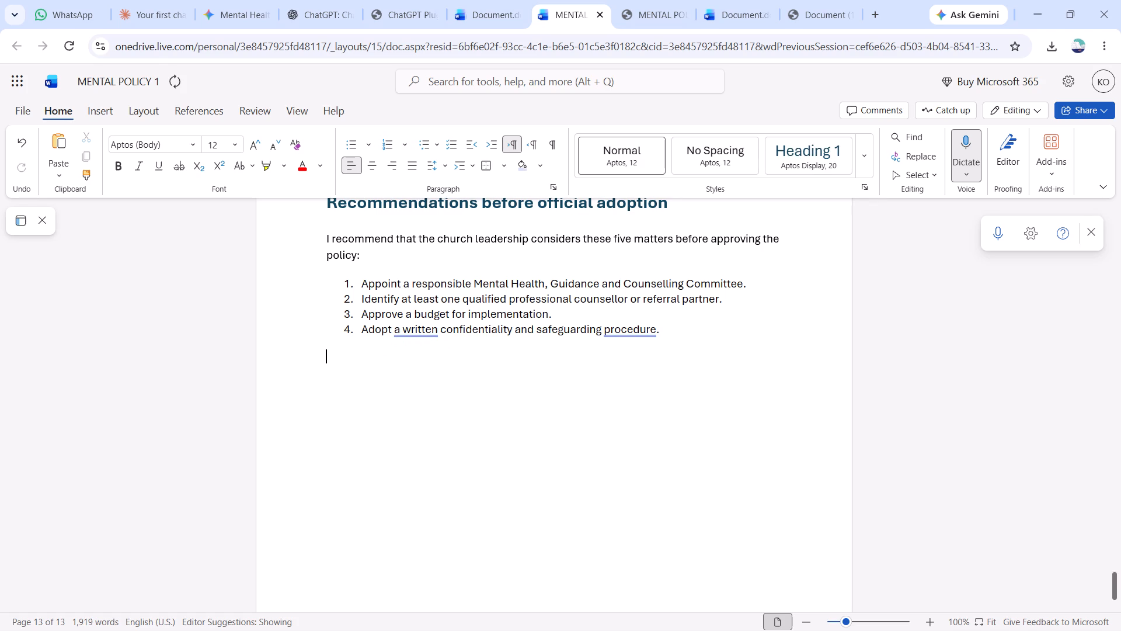
scroll(560, 450, up, 4)
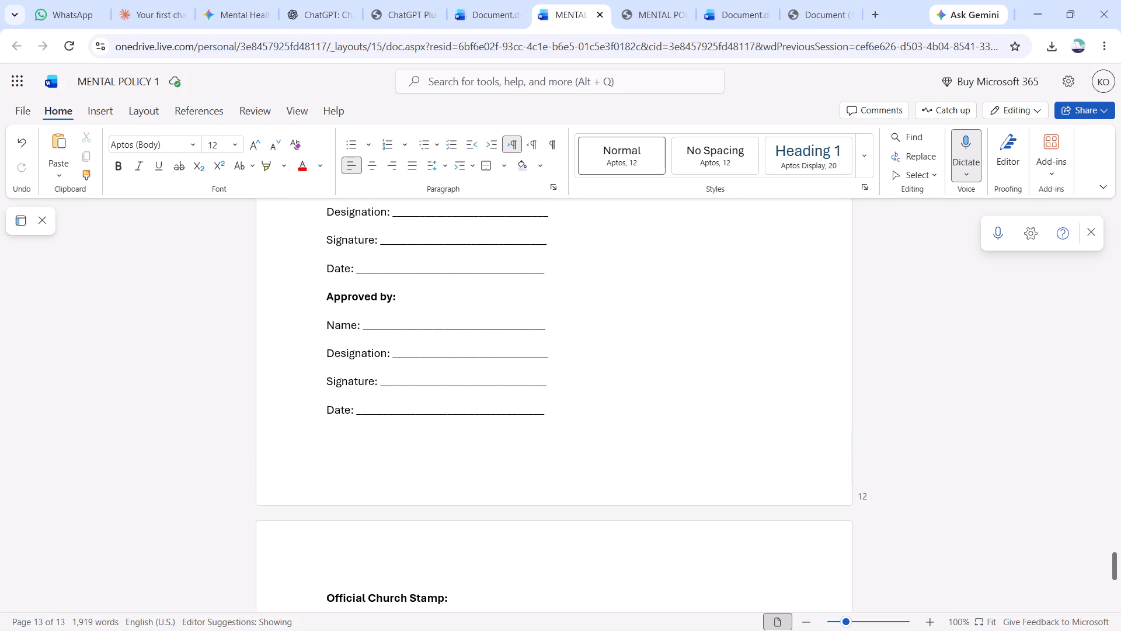
Export the edited MENTAL POLICY 1 document as a PDF and download it.
click(18, 109)
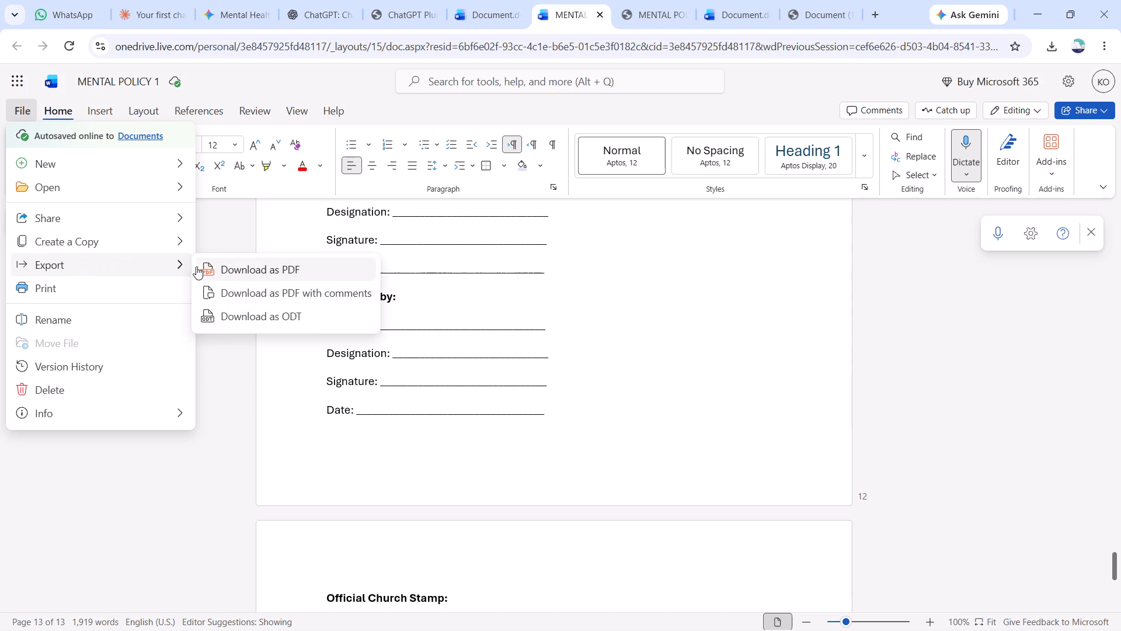
click(226, 276)
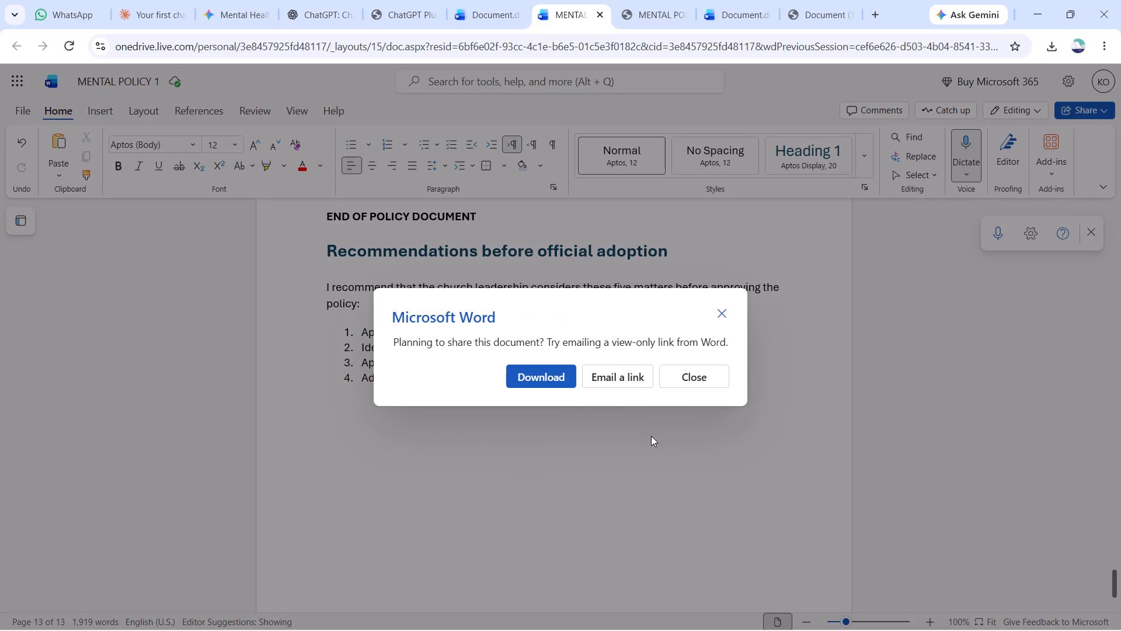
click(548, 376)
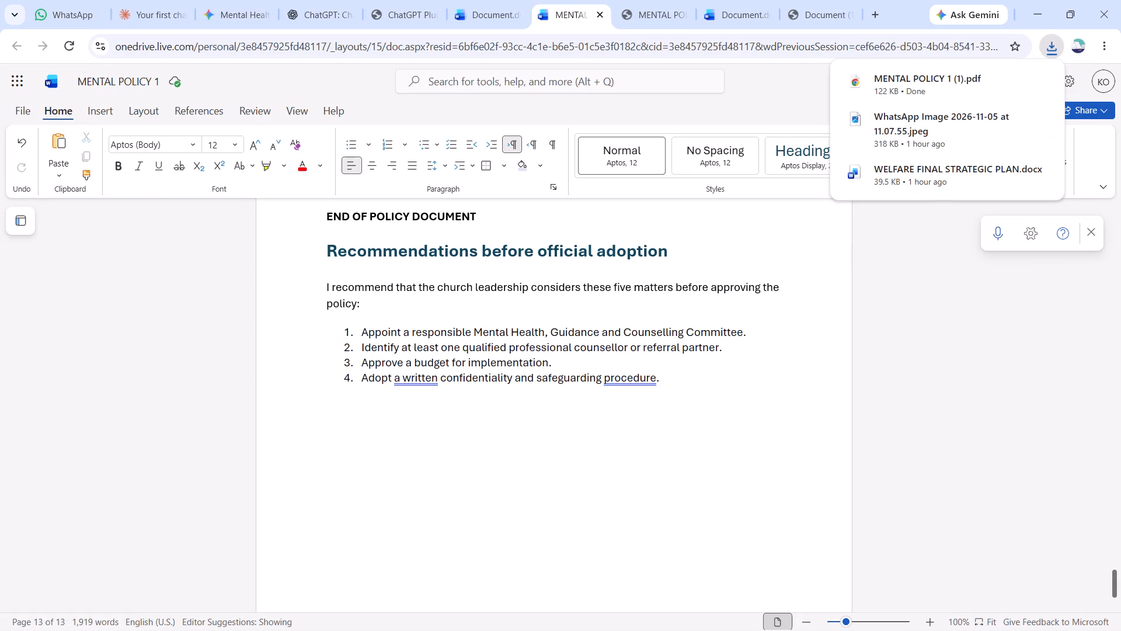
scroll(645, 293, up, 2)
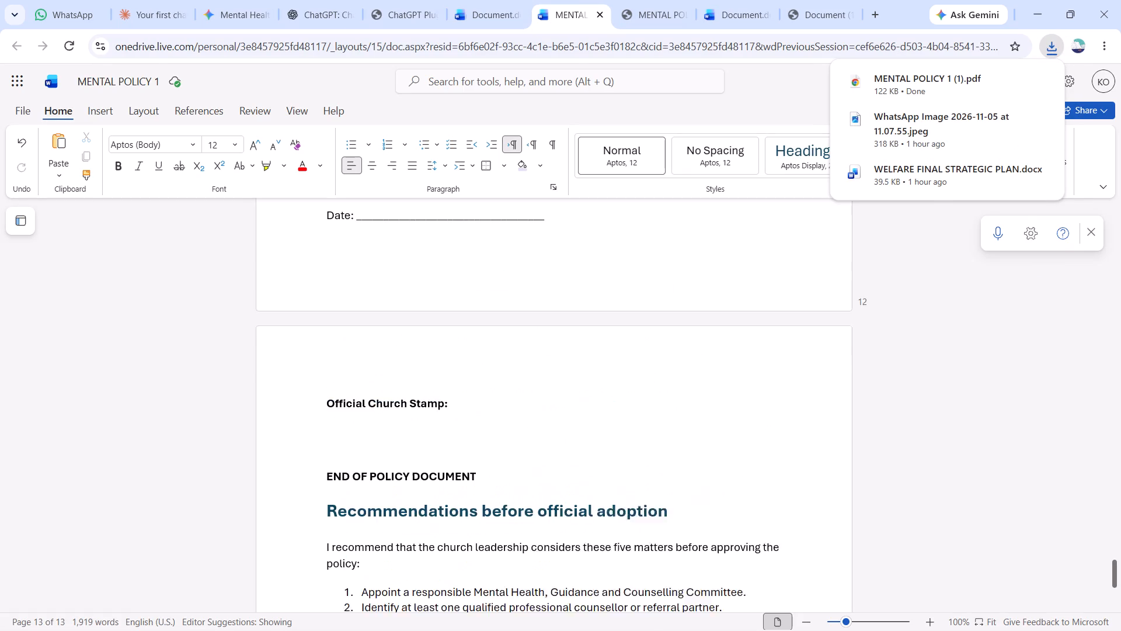